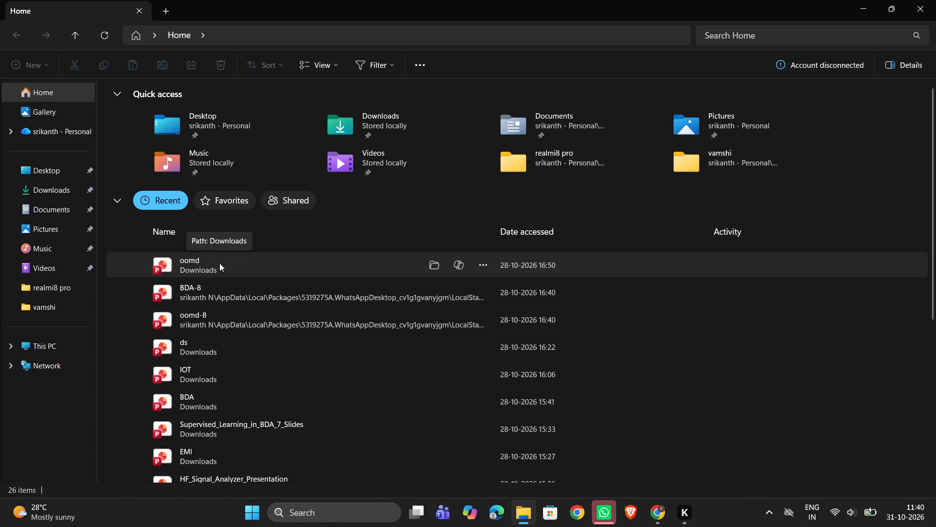
{"action": "left_click", "coordinate": [48, 185]}
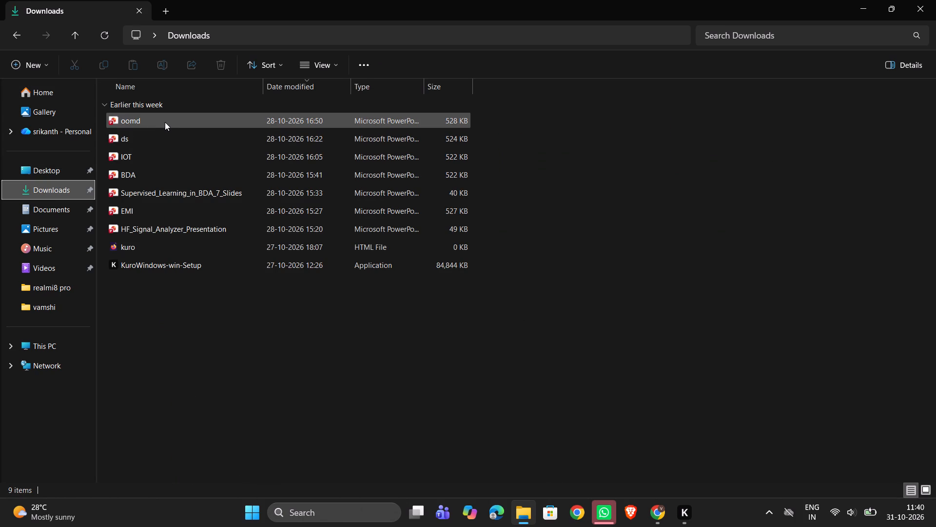
{"action": "double_click", "coordinate": [161, 126]}
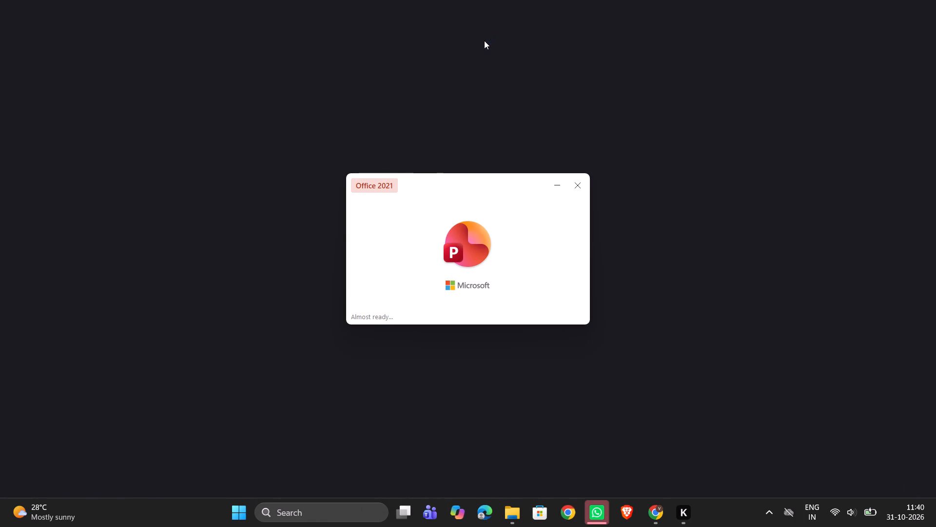
Raise the screen brightness in the Windows quick settings and return to the presentation.
{"action": "key", "text": "super+a"}
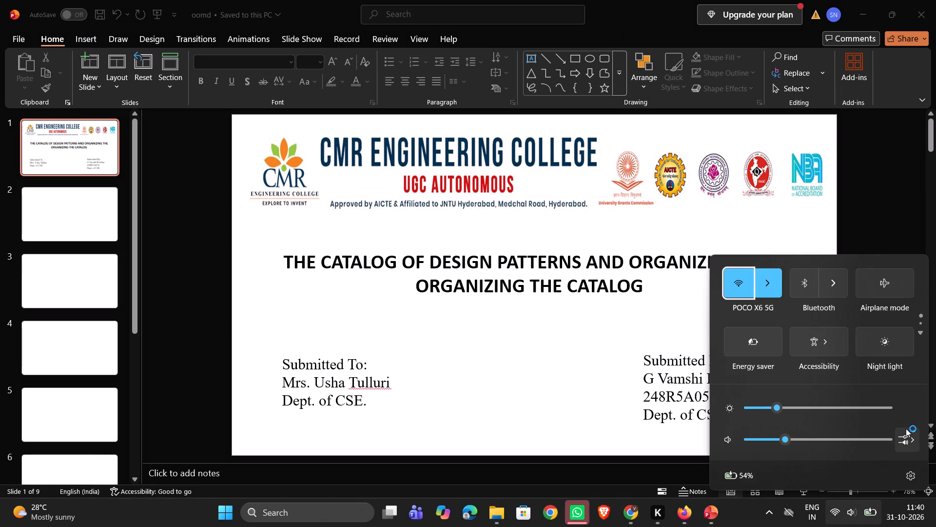
{"action": "left_click", "coordinate": [857, 408]}
{"action": "left_click", "coordinate": [551, 393]}
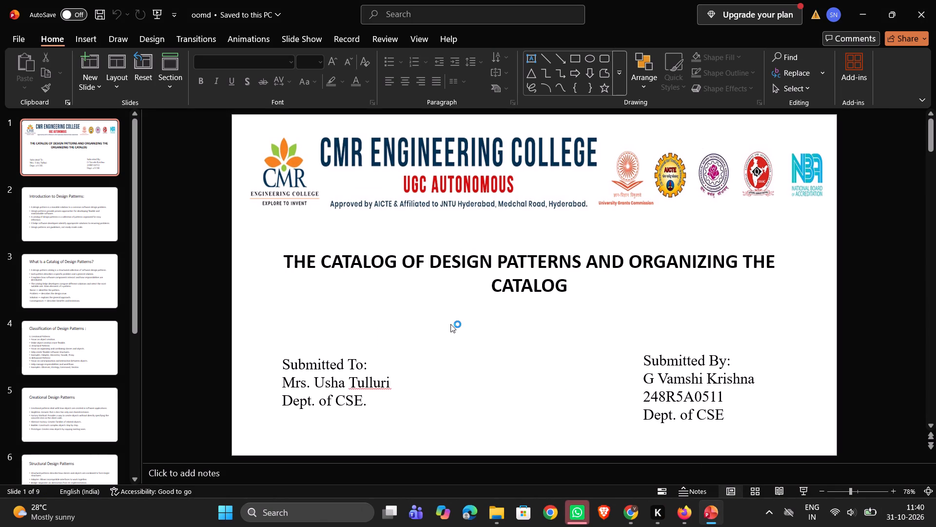
Insert "TOPIC: " in capitals before THE CATALOG OF DESIGN PATTERNS in the title on slide 1.
{"action": "left_click", "coordinate": [283, 268]}
{"action": "key", "text": "Left"}
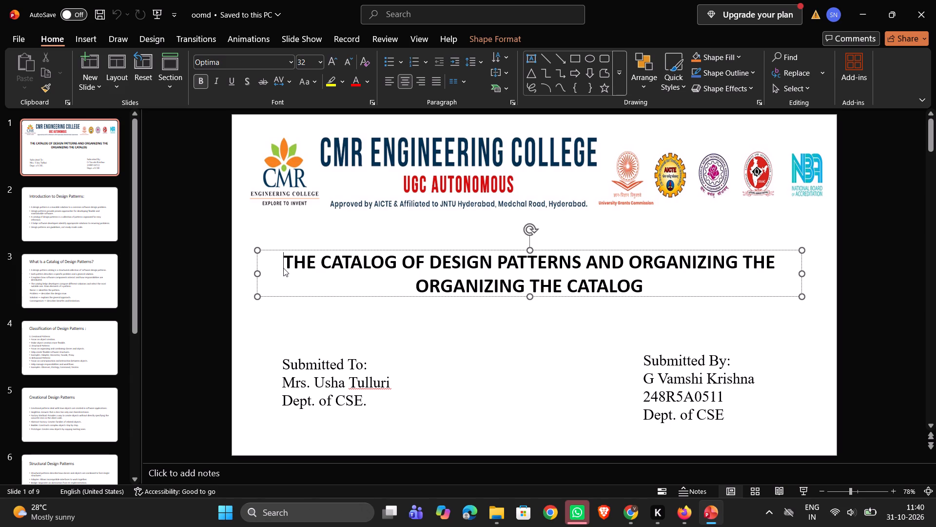
{"action": "key", "text": "Left"}
{"action": "type", "text": "top"}
{"action": "key", "text": "BackSpace"}
{"action": "key", "text": "BackSpace"}
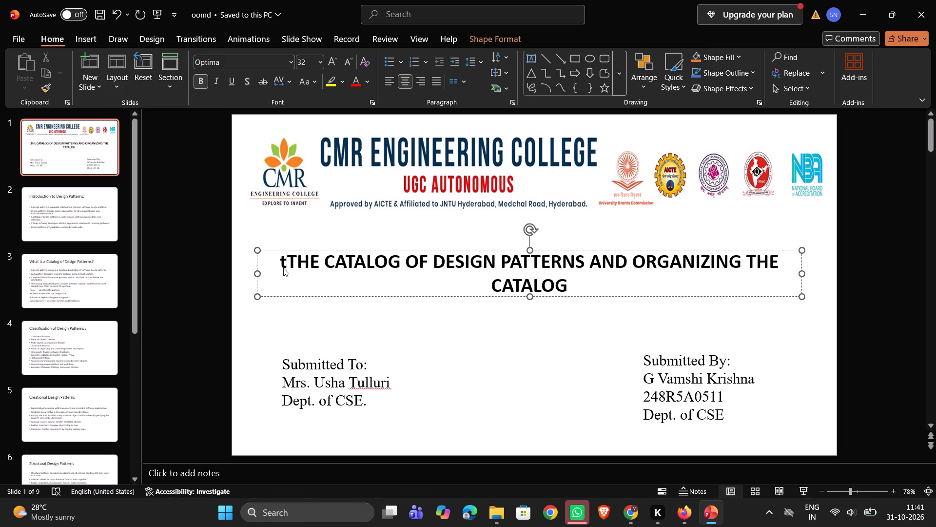
{"action": "type", "text": "TOP"}
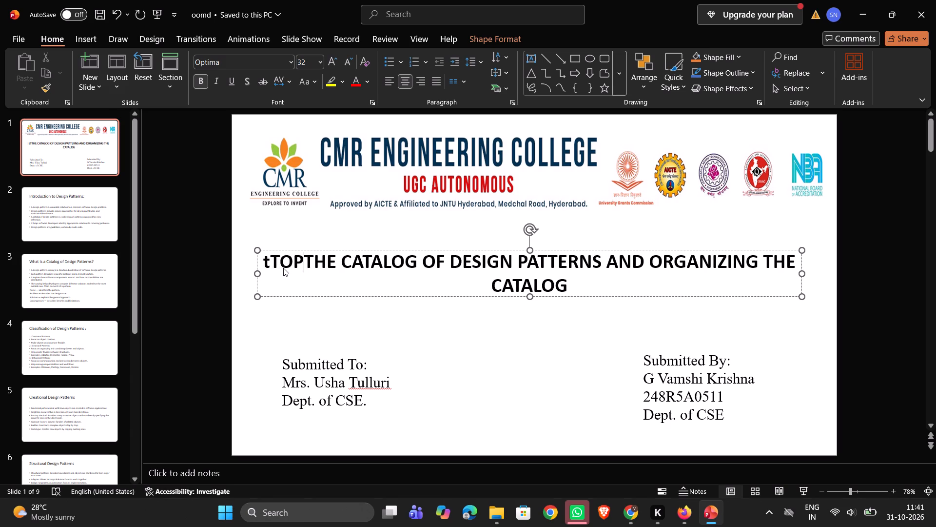
{"action": "key", "text": "BackSpace"}
{"action": "key", "text": "BackSpace"}
{"action": "key", "text": "BackSpace"}
{"action": "key", "text": "BackSpace"}
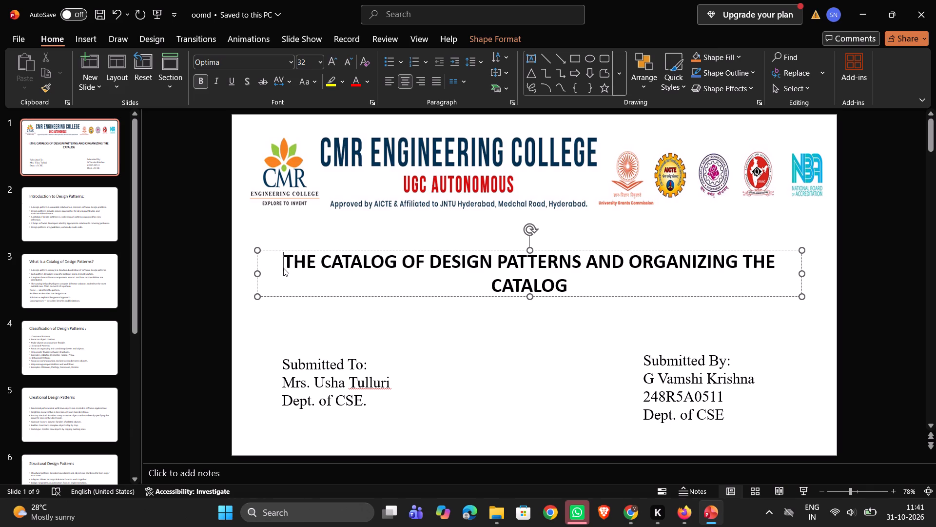
{"action": "key", "text": "t"}
{"action": "type", "text": "OPIC"}
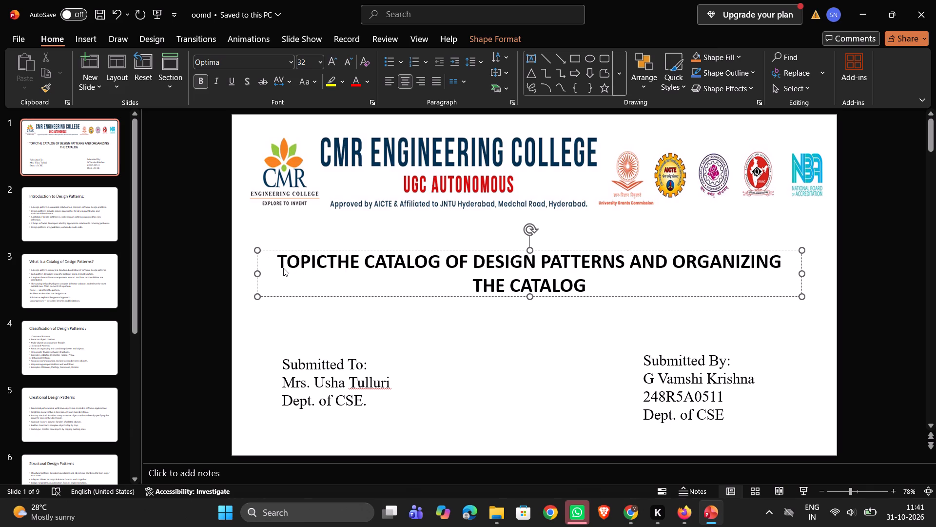
{"action": "type", "text": ":"}
{"action": "key", "text": "space"}
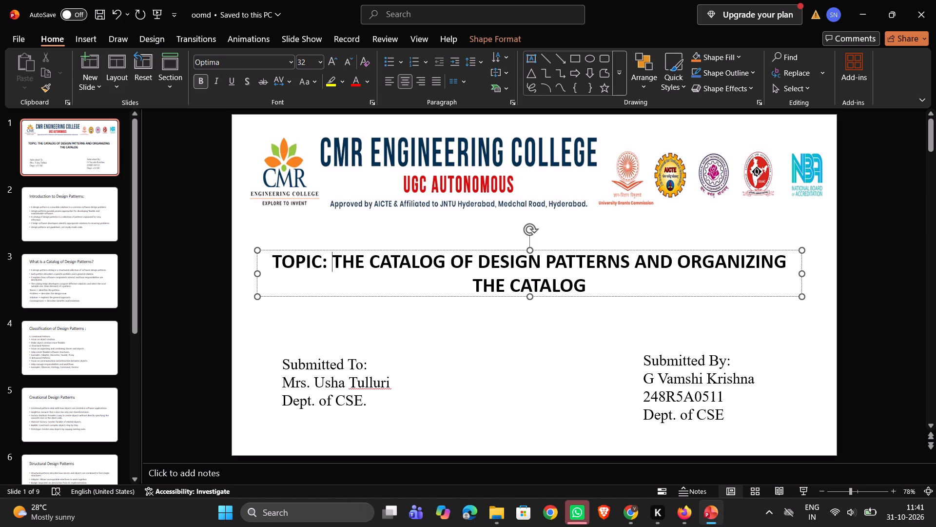
Reduce the font size of the whole slide 1 title to 24.
{"action": "left_click", "coordinate": [281, 265]}
{"action": "key", "text": "ctrl+a"}
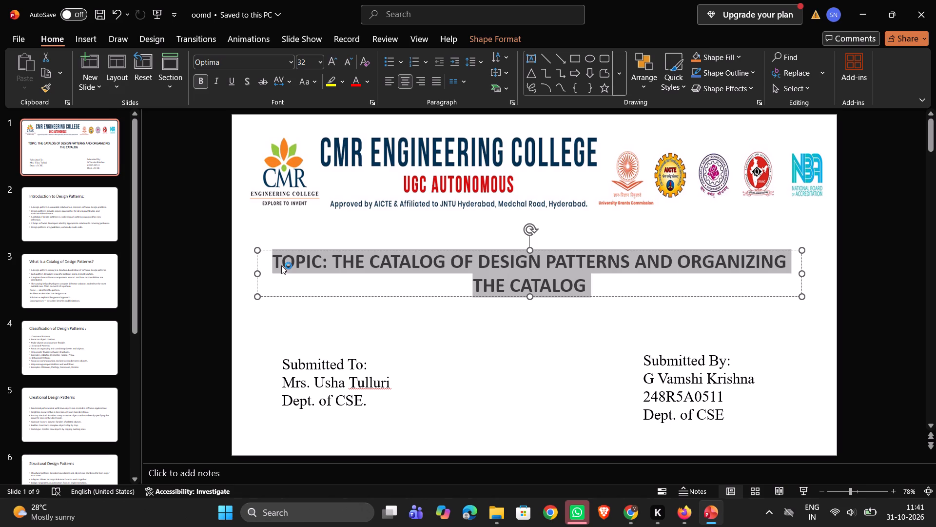
{"action": "left_click", "coordinate": [349, 64]}
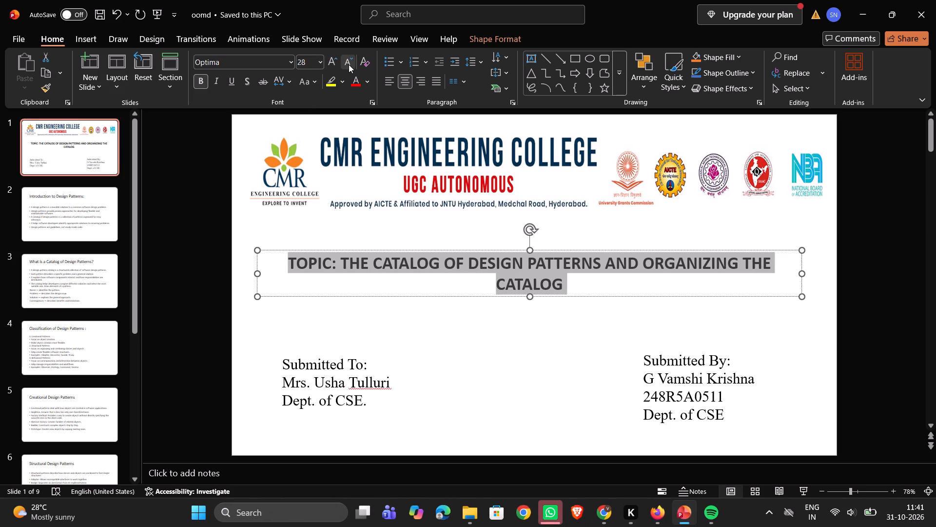
{"action": "left_click", "coordinate": [349, 64]}
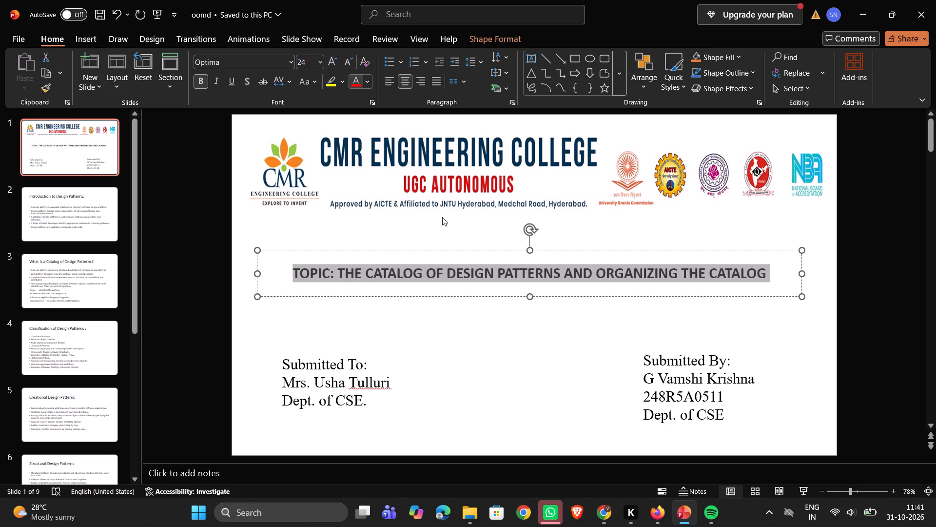
{"action": "left_click", "coordinate": [445, 223]}
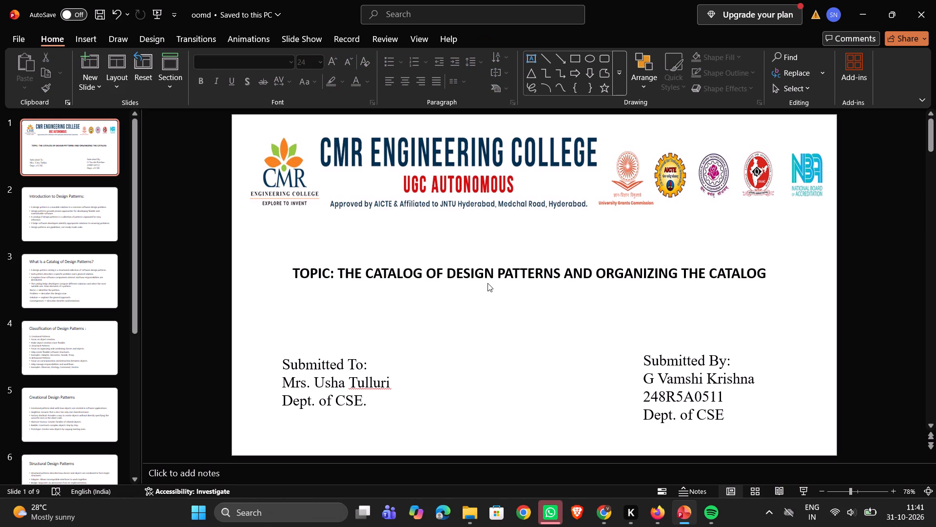
Move the title text box slightly down on slide 1, leaving more space below the college header.
{"action": "left_click", "coordinate": [487, 283]}
{"action": "left_click", "coordinate": [495, 277]}
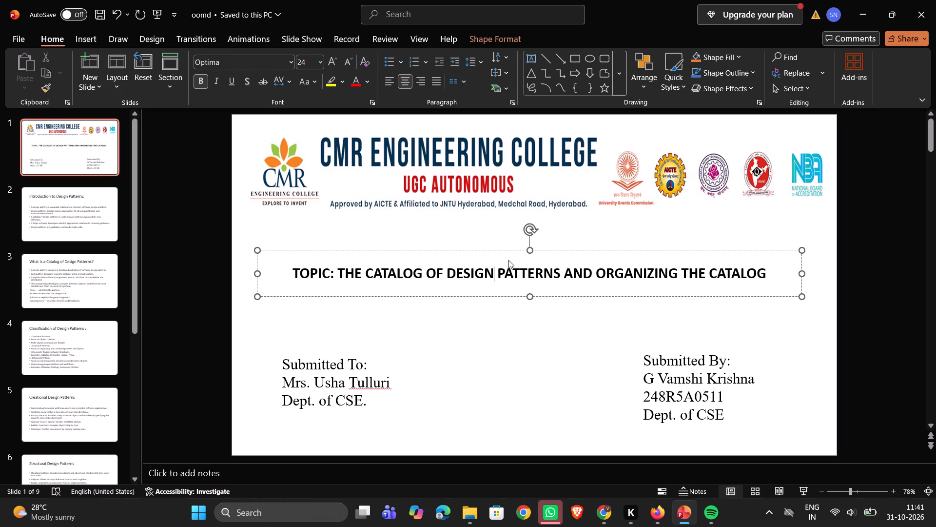
{"action": "left_click_drag", "start_coordinate": [500, 251], "coordinate": [500, 255]}
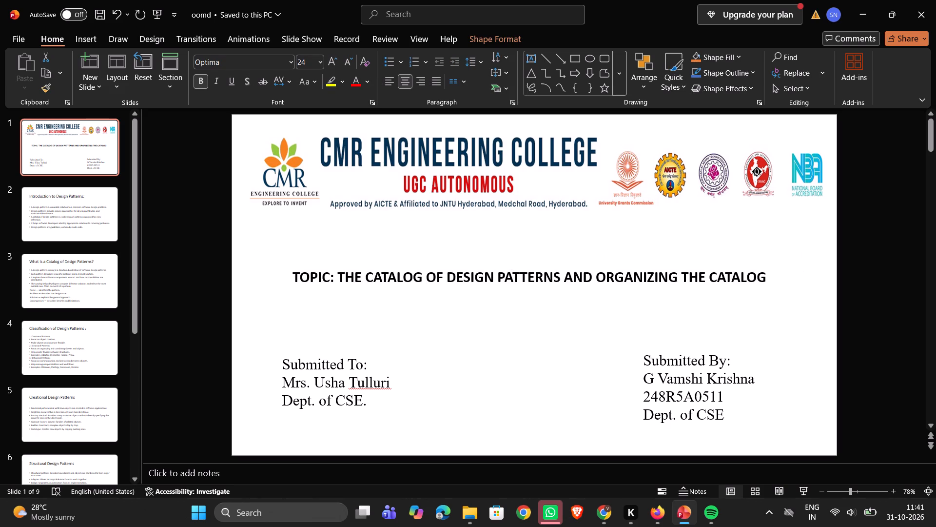
{"action": "left_click_drag", "start_coordinate": [500, 255], "coordinate": [503, 273]}
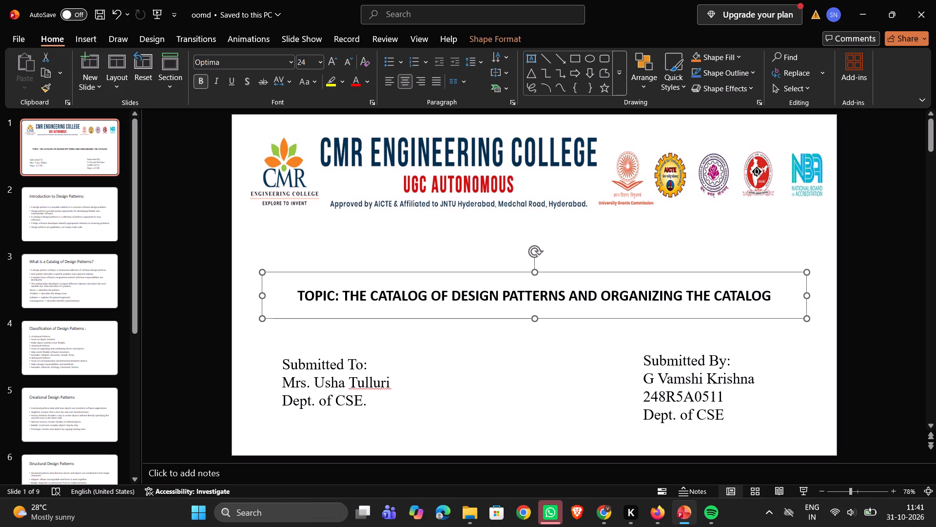
{"action": "left_click", "coordinate": [433, 239]}
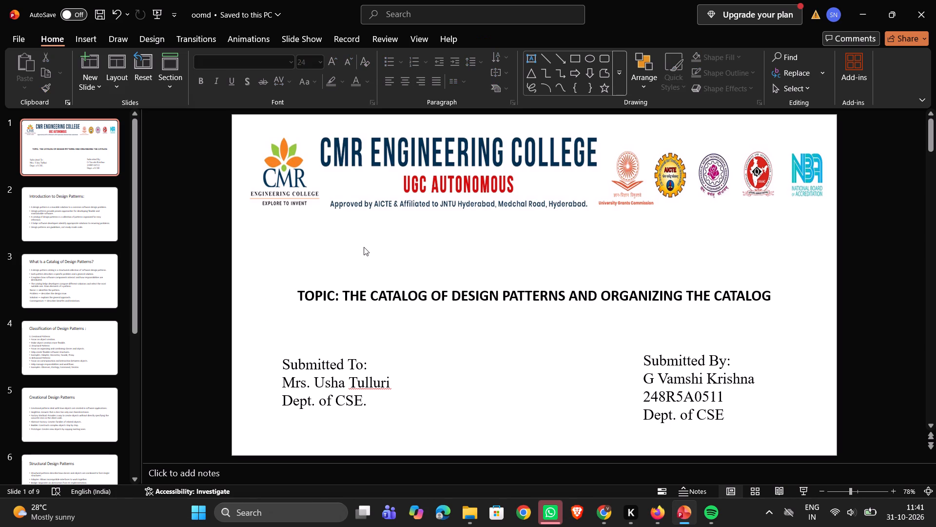
Add a text box reading "PPT SEMINAR PRESENTATION" between the college header and the topic title.
{"action": "triple_click", "coordinate": [374, 247]}
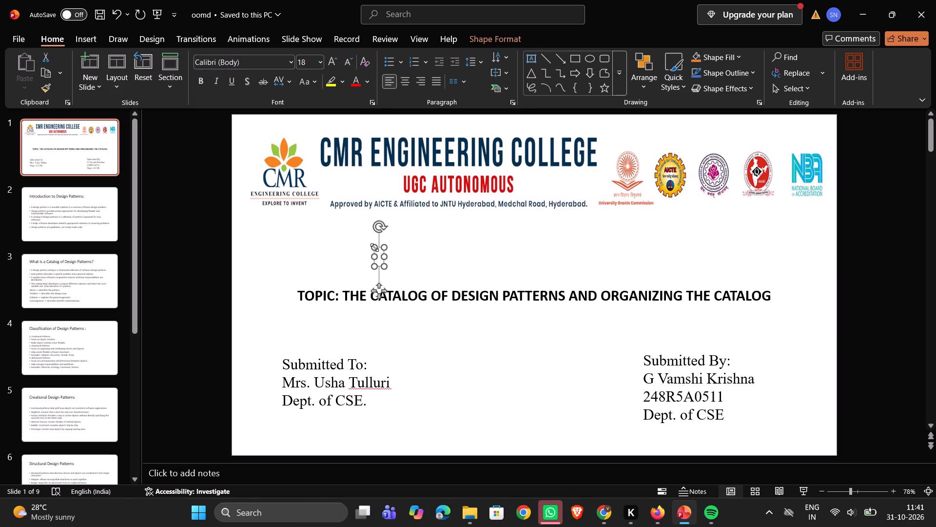
{"action": "type", "text": "PPT"}
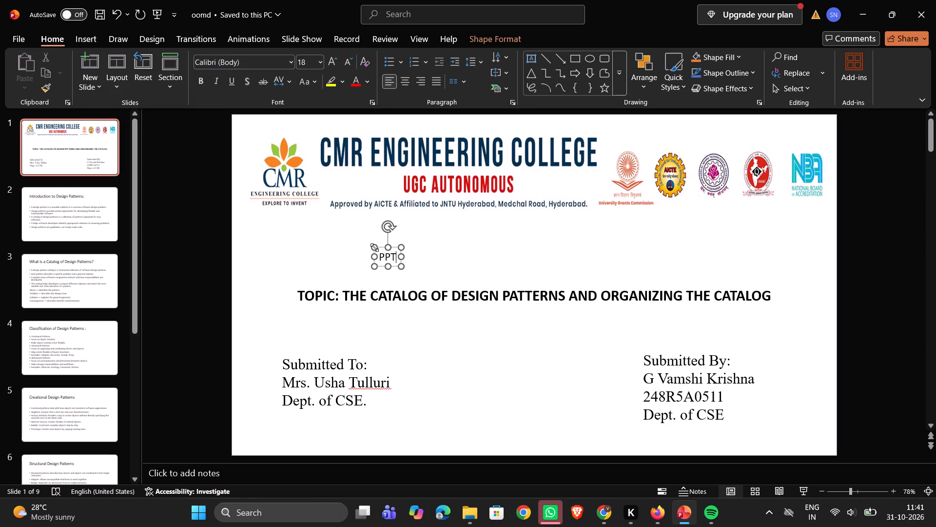
{"action": "key", "text": "space"}
{"action": "type", "text": "SEMINAR PRESENTA"}
{"action": "type", "text": "TIO"}
{"action": "key", "text": "n"}
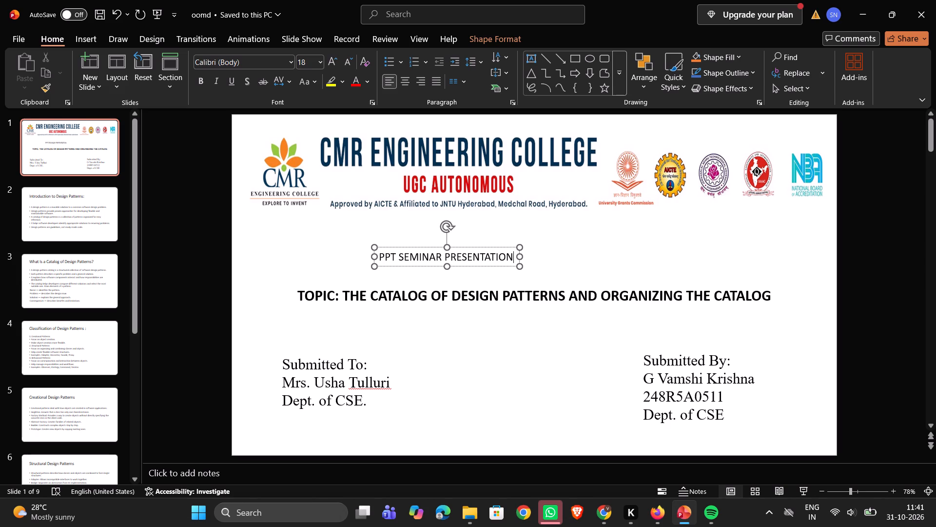
Make the whole PPT SEMINAR PRESENTATION text bold.
{"action": "key", "text": "ctrl+a"}
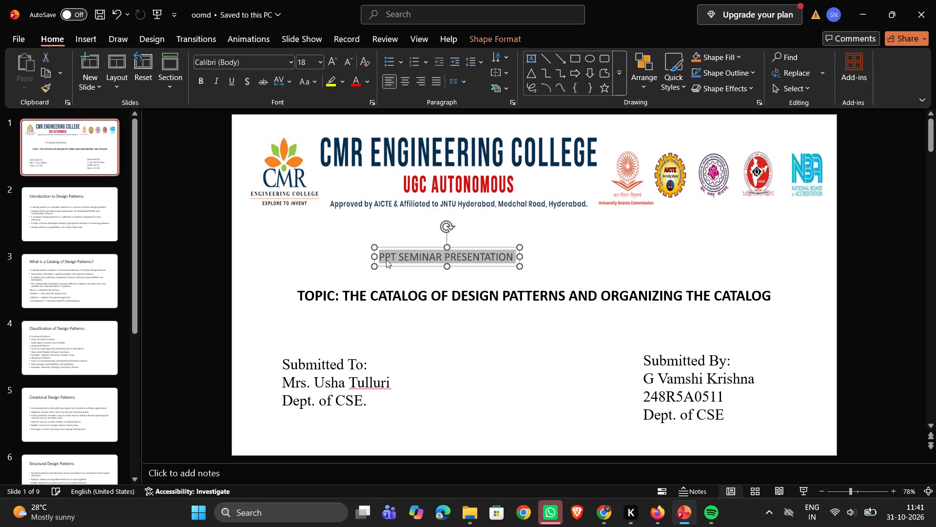
{"action": "left_click", "coordinate": [206, 81]}
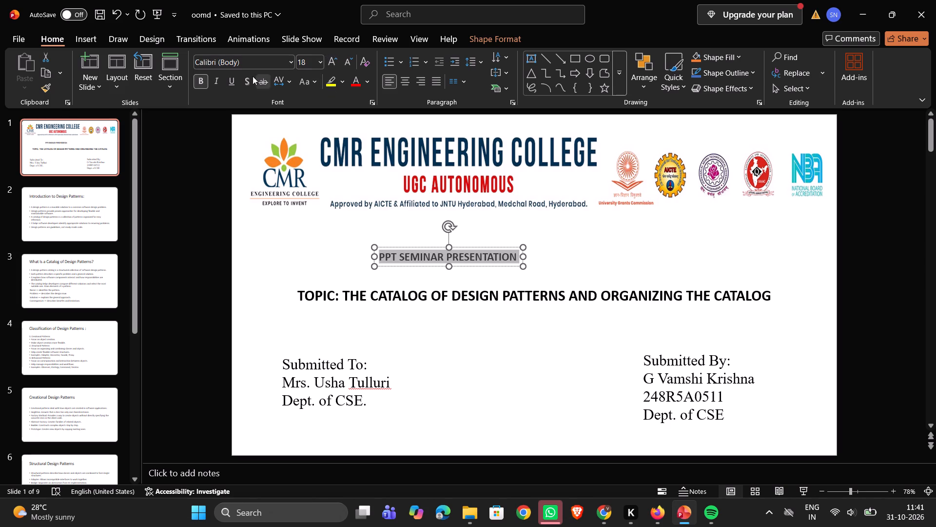
Increase the font size of the PPT SEMINAR PRESENTATION text to 32.
{"action": "triple_click", "coordinate": [333, 59]}
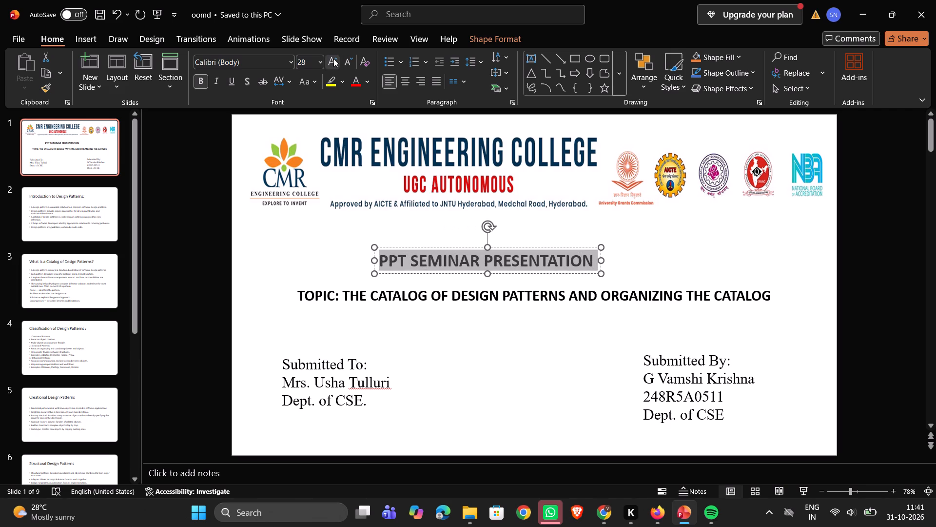
{"action": "left_click", "coordinate": [333, 59]}
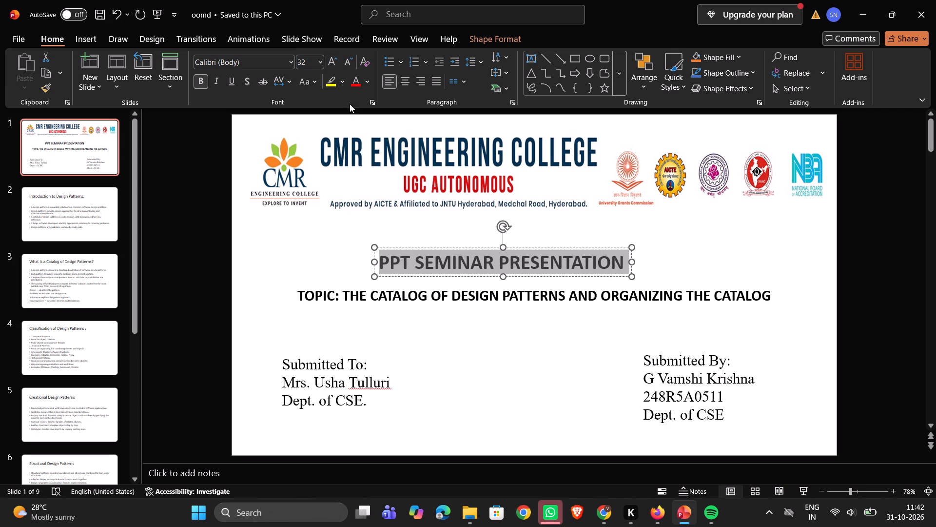
Move the PPT SEMINAR PRESENTATION text box slightly up and right, closer to the slide's horizontal centre.
{"action": "left_click", "coordinate": [423, 228]}
{"action": "left_click", "coordinate": [477, 275]}
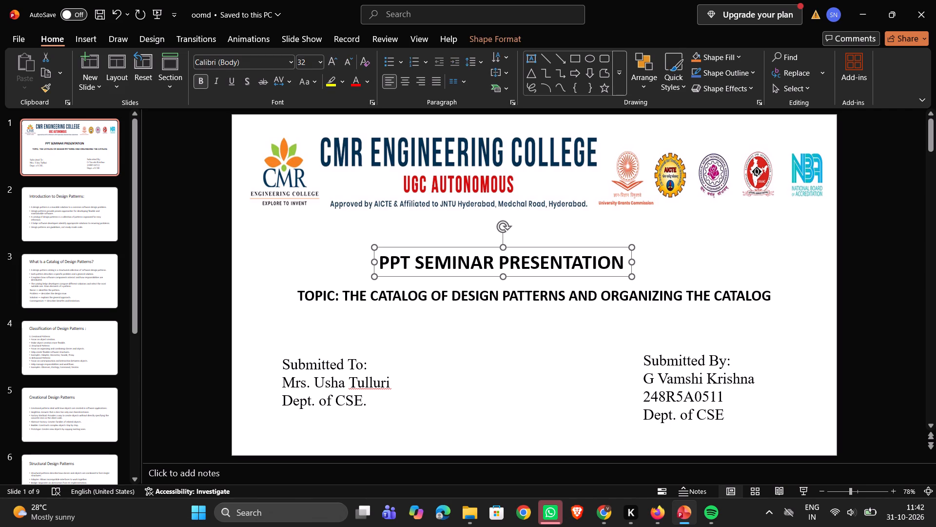
{"action": "left_click_drag", "start_coordinate": [492, 247], "coordinate": [511, 240]}
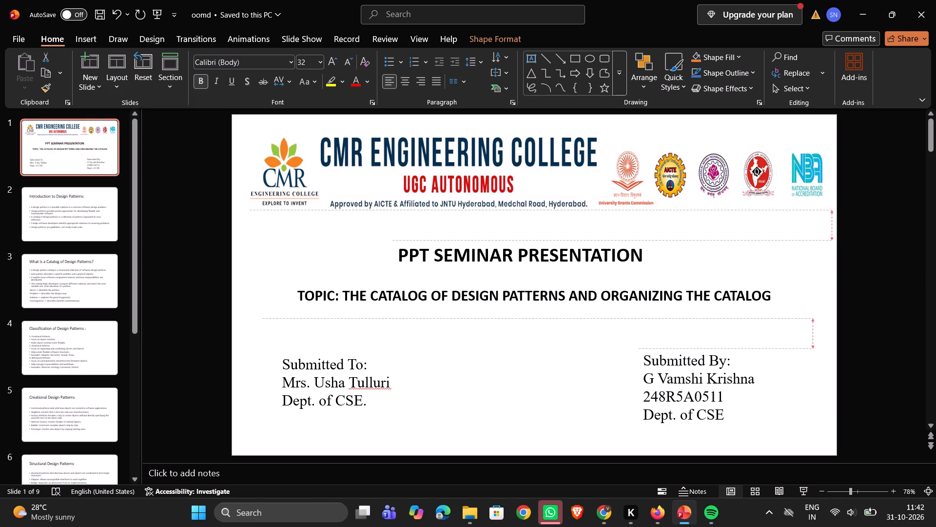
{"action": "left_click_drag", "start_coordinate": [511, 240], "coordinate": [508, 237]}
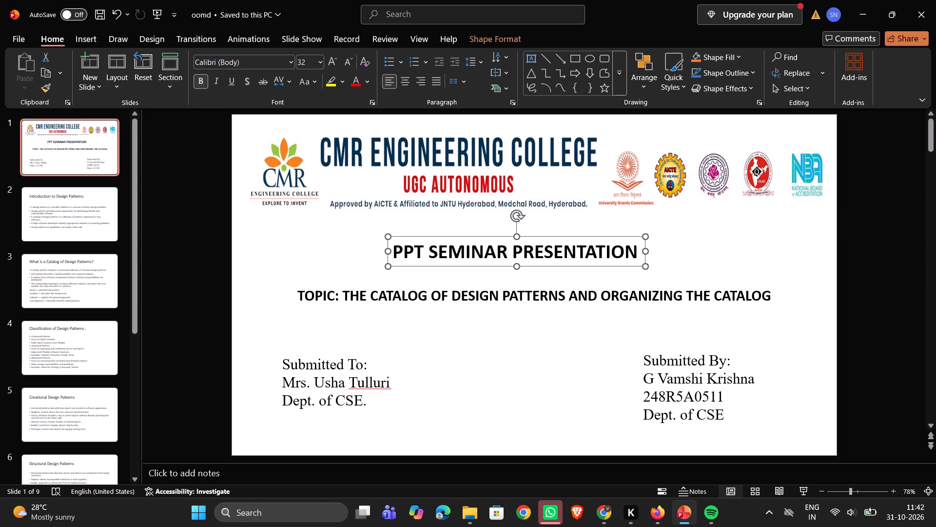
{"action": "left_click", "coordinate": [496, 329]}
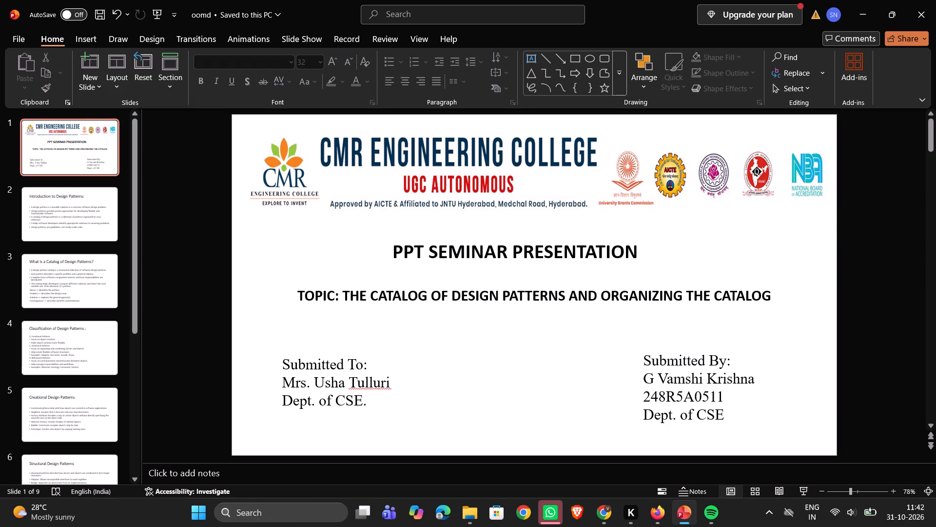
Move the topic title text box slightly up toward the PPT SEMINAR PRESENTATION heading, keeping it horizontally centred.
{"action": "left_click", "coordinate": [526, 292]}
{"action": "left_click_drag", "start_coordinate": [518, 270], "coordinate": [516, 257]}
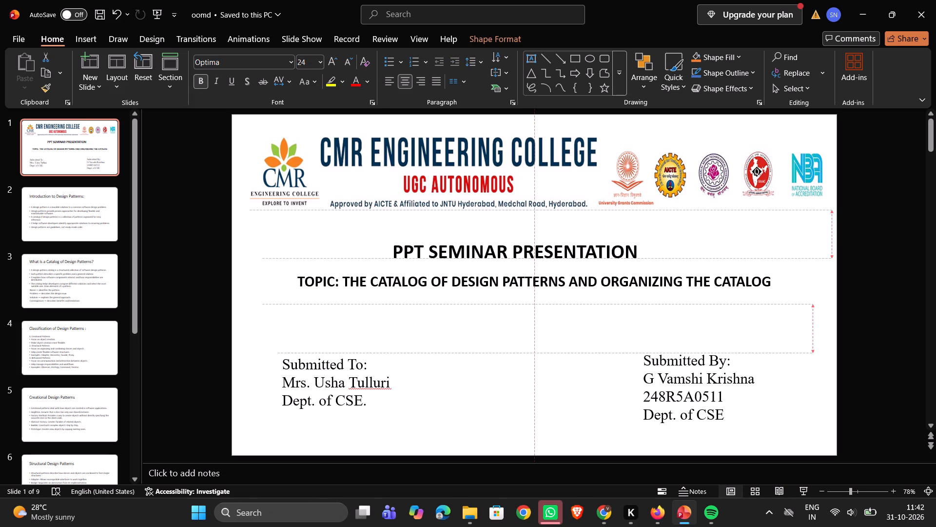
{"action": "left_click_drag", "start_coordinate": [516, 257], "coordinate": [516, 260]}
Reduce the font size of all text in the Submitted By and Submitted To blocks to 20.
{"action": "left_click", "coordinate": [663, 384]}
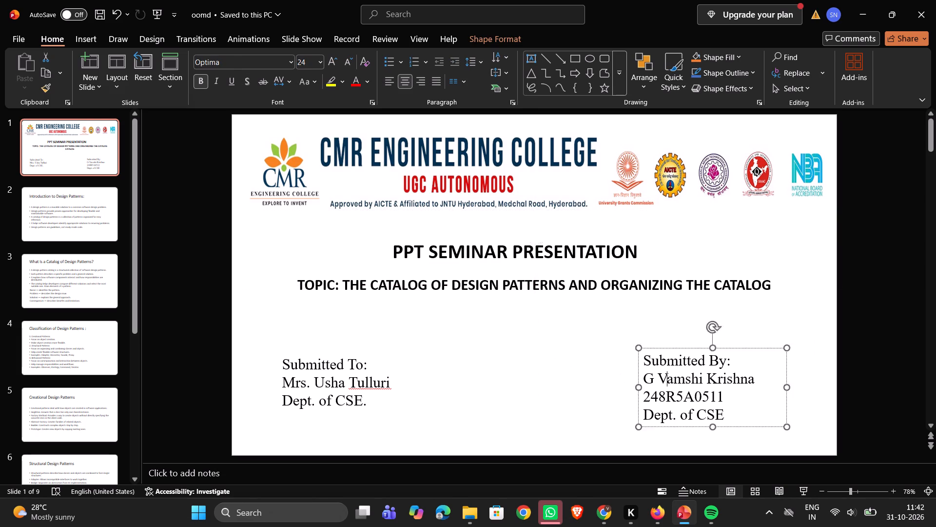
{"action": "key", "text": "ctrl+a"}
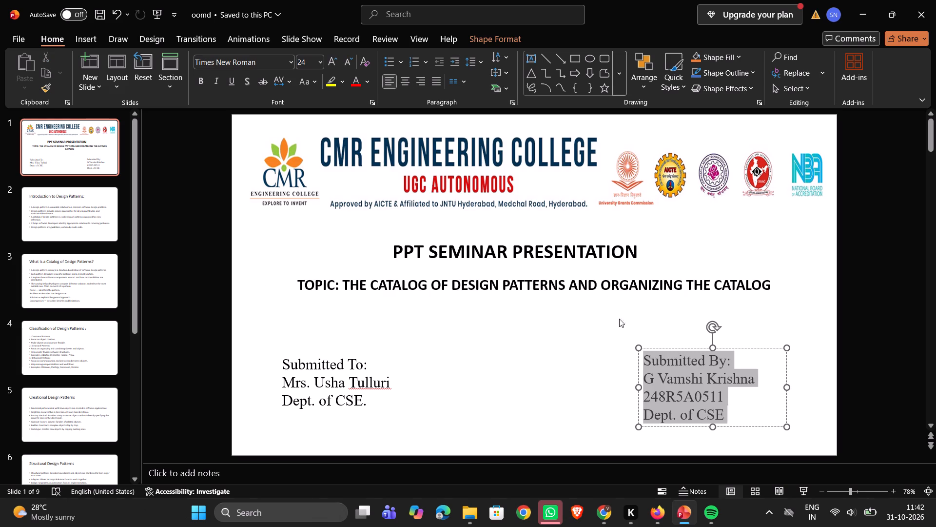
{"action": "left_click", "coordinate": [349, 65]}
{"action": "left_click", "coordinate": [353, 392]}
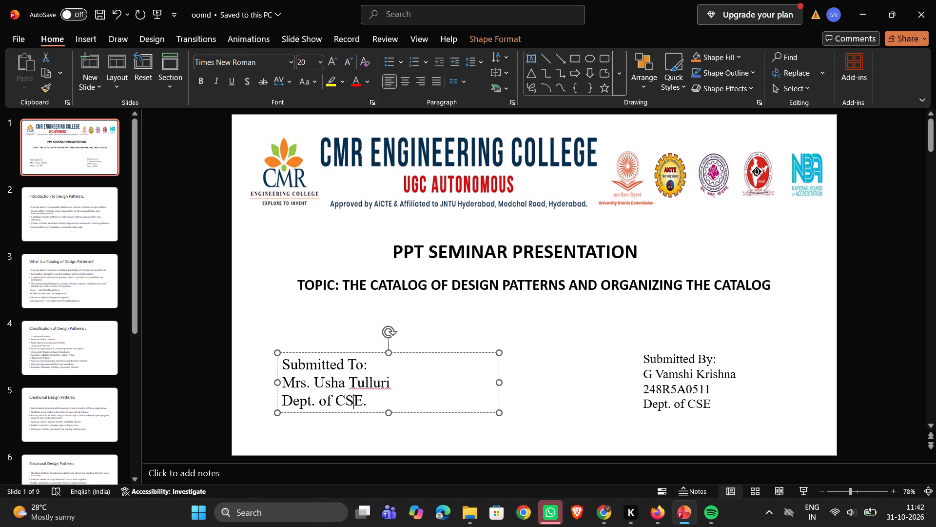
{"action": "key", "text": "ctrl+a"}
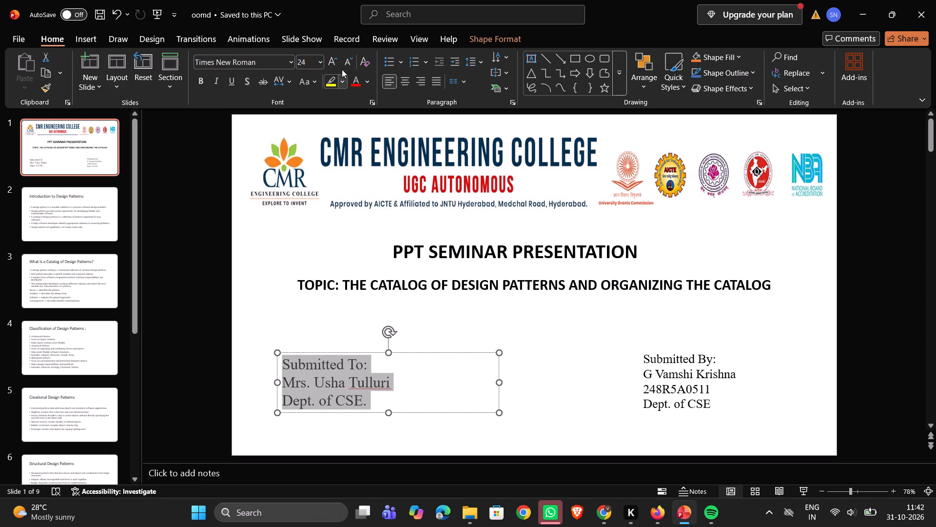
{"action": "left_click", "coordinate": [344, 62]}
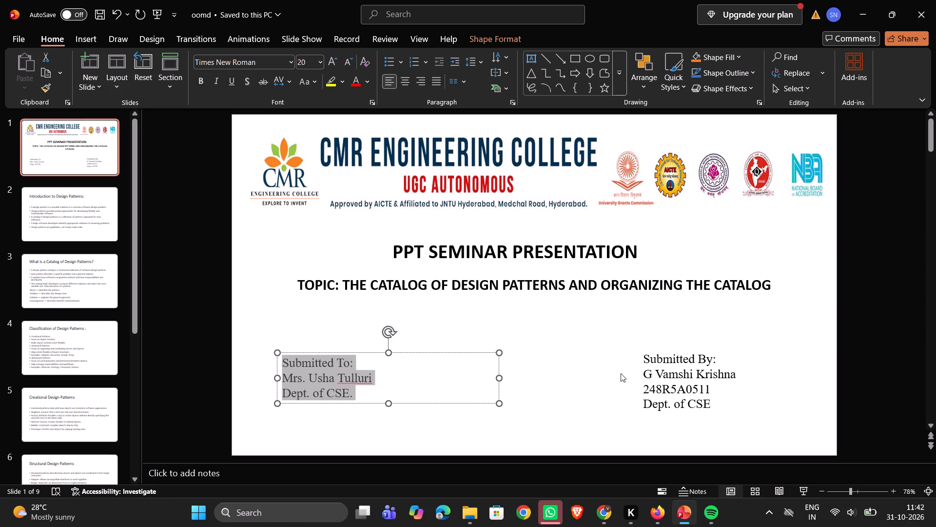
Move the Submitted By block up and slightly right, and raise the Submitted To block so their top edges align.
{"action": "left_click", "coordinate": [687, 370]}
{"action": "left_click_drag", "start_coordinate": [671, 348], "coordinate": [663, 346]}
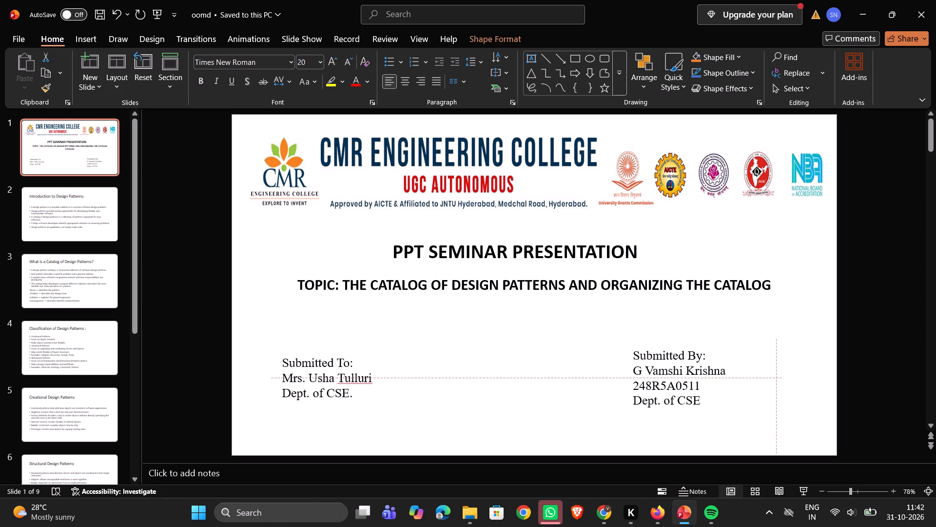
{"action": "left_click_drag", "start_coordinate": [663, 346], "coordinate": [678, 334]}
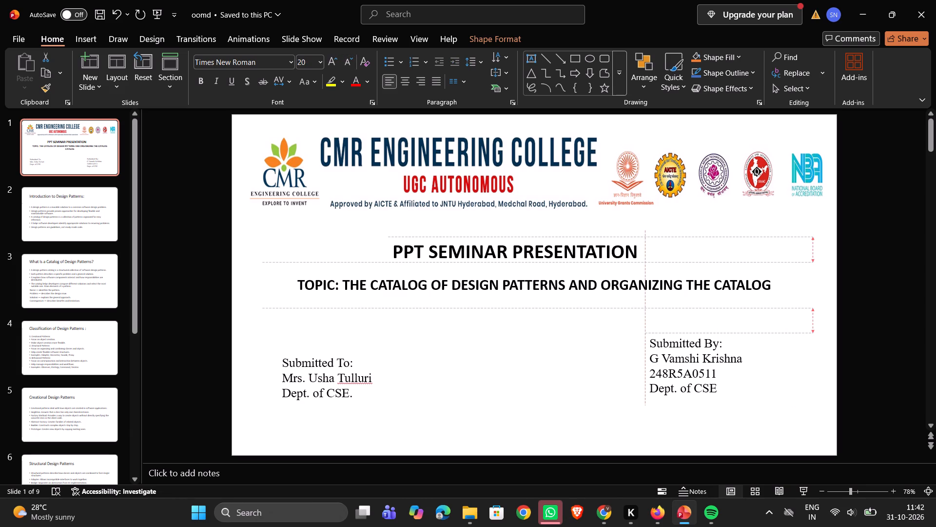
{"action": "left_click_drag", "start_coordinate": [678, 334], "coordinate": [681, 334]}
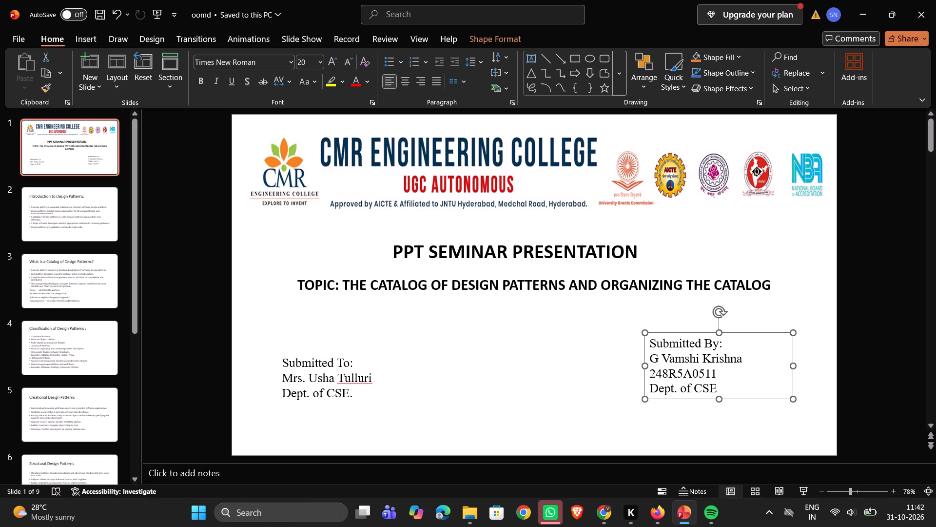
{"action": "left_click", "coordinate": [320, 388]}
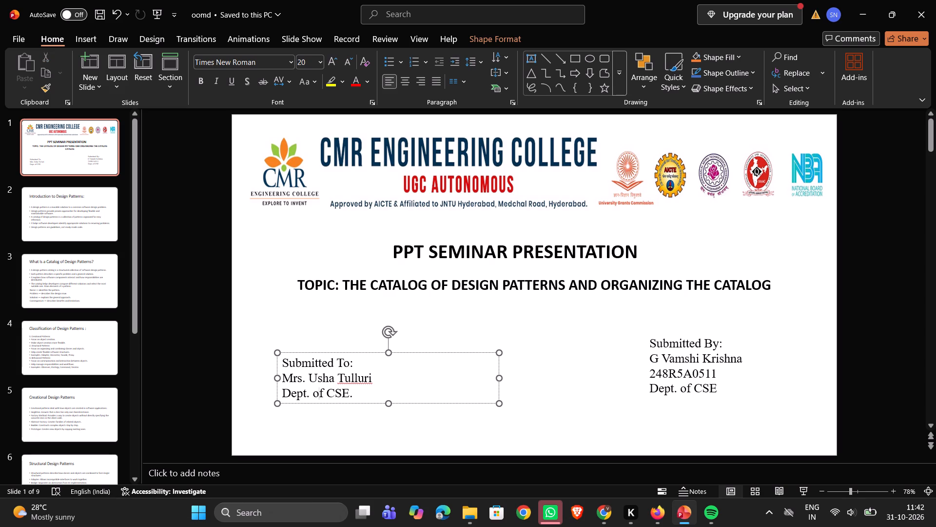
{"action": "left_click_drag", "start_coordinate": [335, 352], "coordinate": [338, 335]}
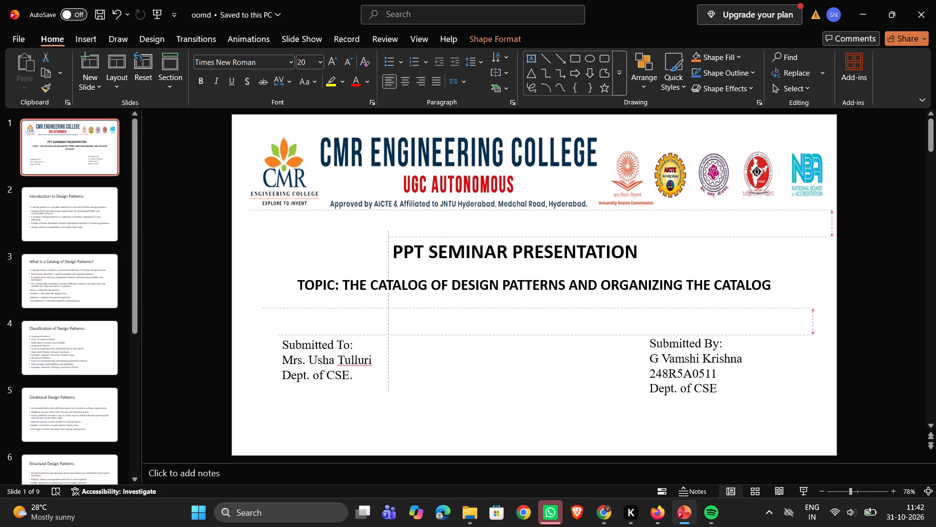
{"action": "left_click_drag", "start_coordinate": [338, 335], "coordinate": [338, 333]}
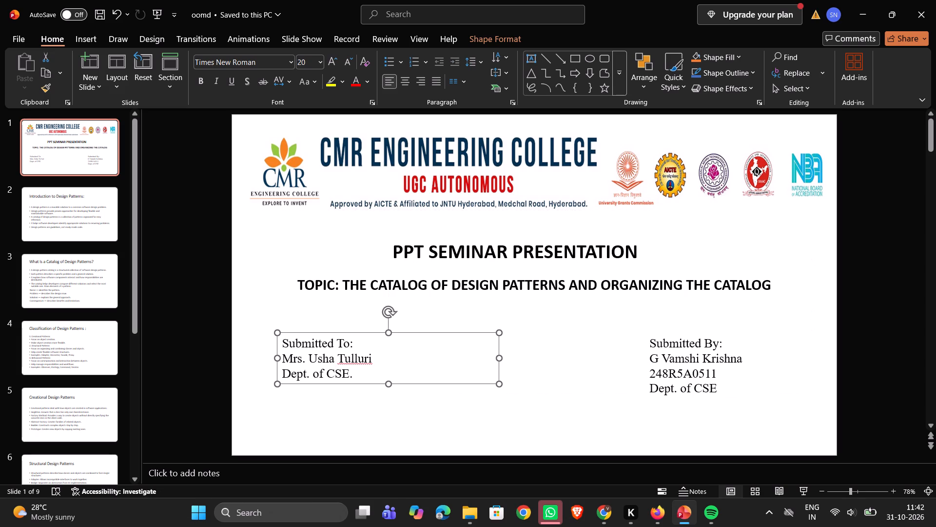
Place an empty text box near the bottom edge of slide 1, below and between the two submission blocks.
{"action": "double_click", "coordinate": [607, 432]}
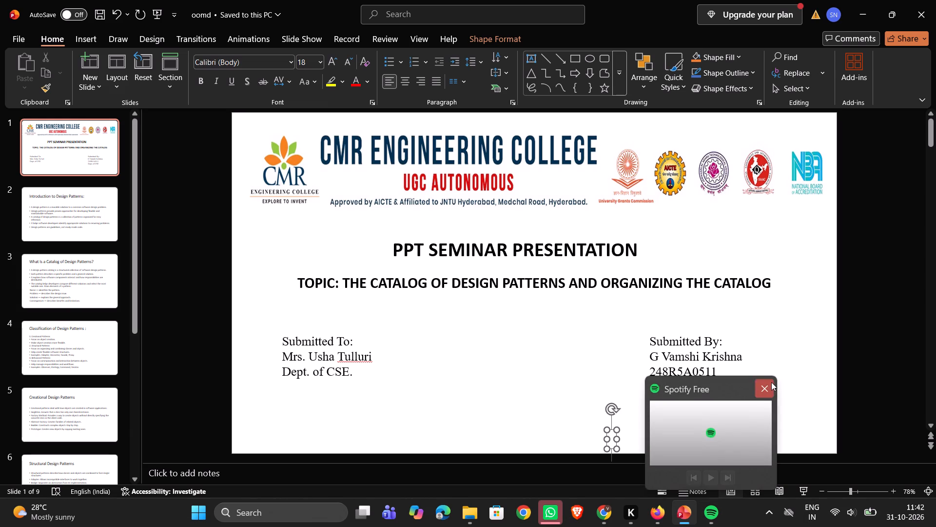
Close the Spotify window.
{"action": "left_click", "coordinate": [770, 384]}
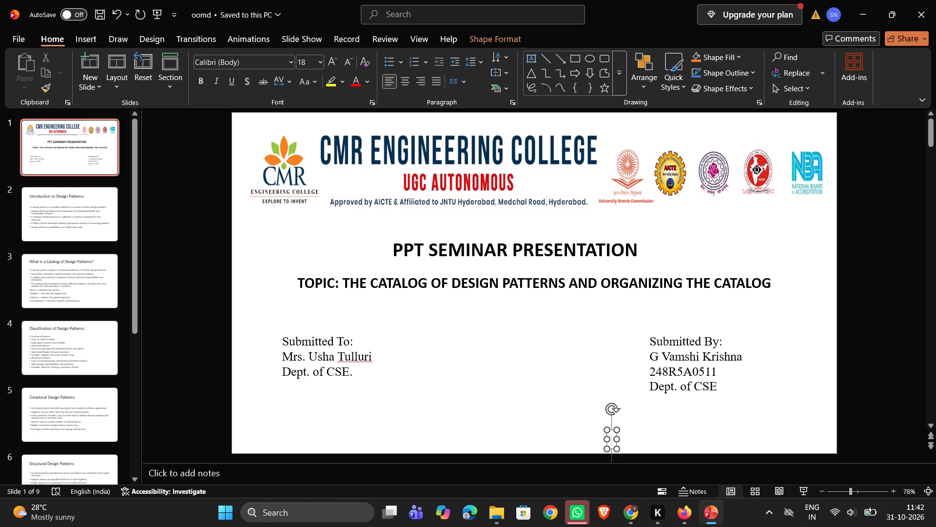
Enter "Signature:" in the empty text box below the Submitted By details and start a second line.
{"action": "type", "text": "SI"}
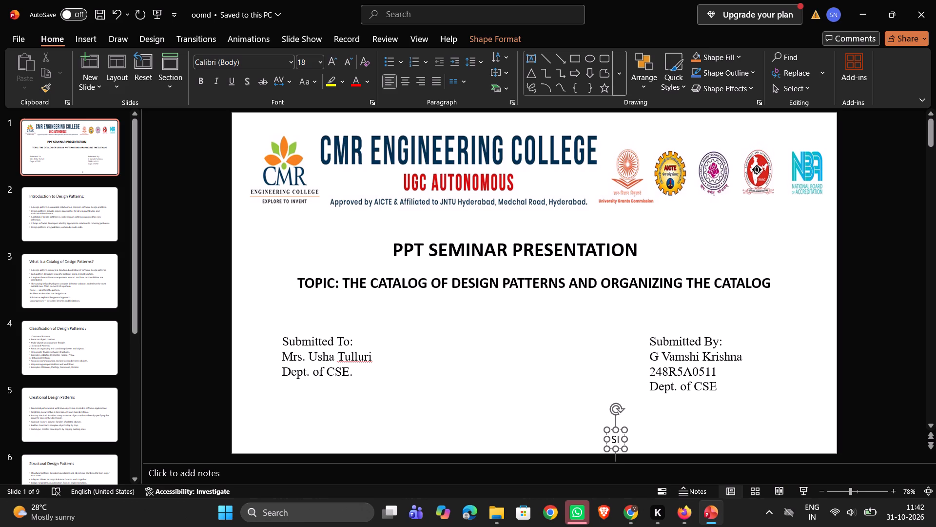
{"action": "key", "text": "BackSpace"}
{"action": "type", "text": "ignat"}
{"action": "type", "text": "ure"}
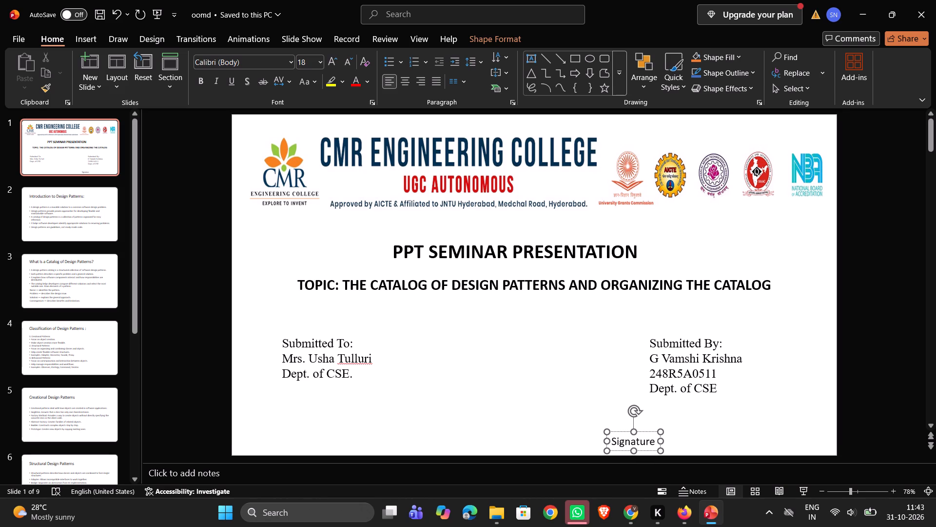
{"action": "key", "text": "shift+colon"}
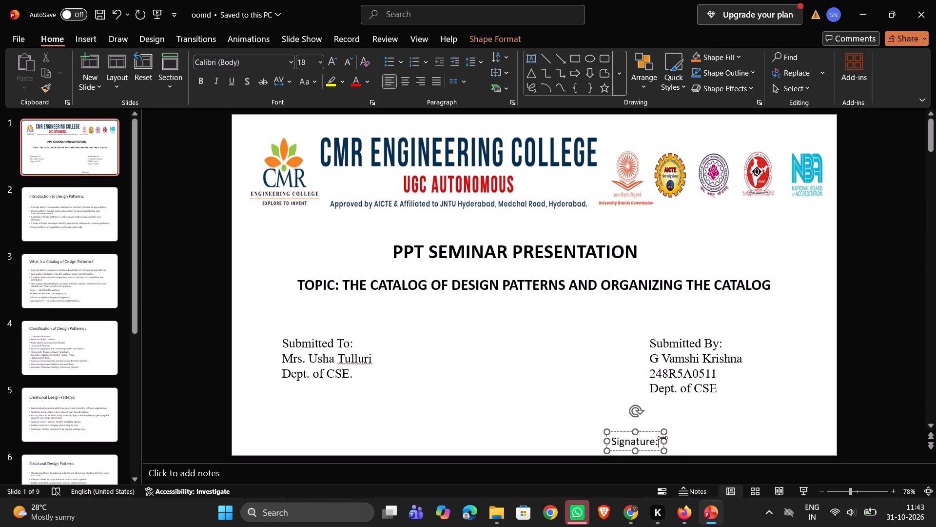
{"action": "key", "text": "space"}
{"action": "key", "text": "Return"}
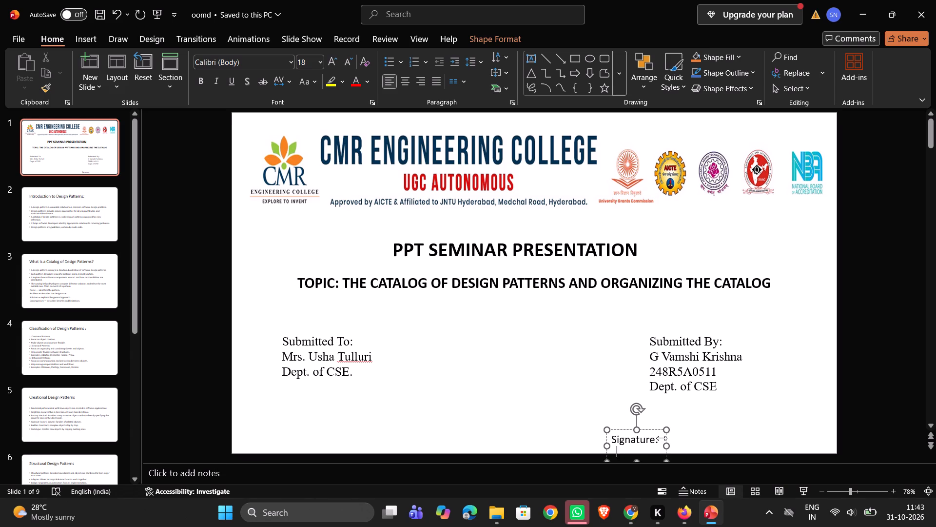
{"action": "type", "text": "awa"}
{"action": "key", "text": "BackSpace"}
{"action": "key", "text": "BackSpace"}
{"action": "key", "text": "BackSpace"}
Enter "Awarded marks:" as the second line of the signature text box.
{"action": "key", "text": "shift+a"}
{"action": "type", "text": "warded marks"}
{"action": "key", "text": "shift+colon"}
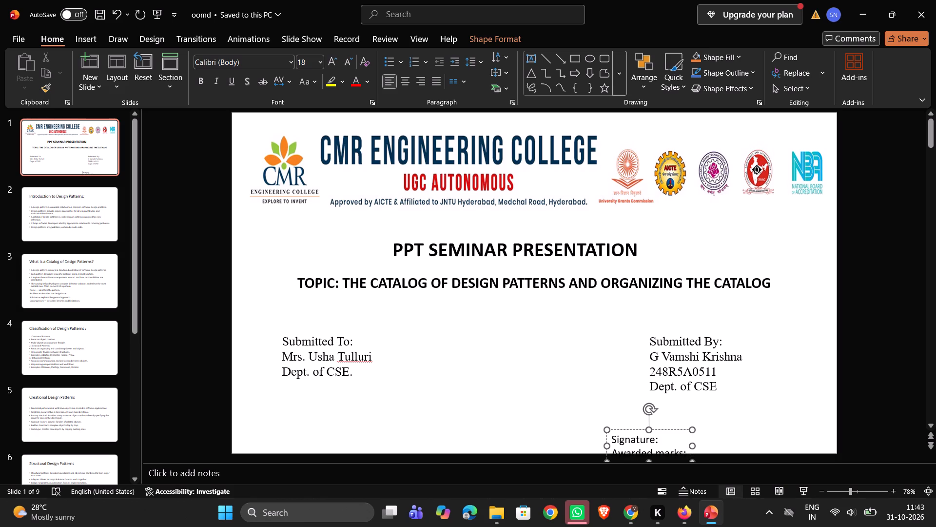
Move the signature and awarded marks text box so it sits fully on the slide, just below the Submitted By details.
{"action": "left_click_drag", "start_coordinate": [656, 430], "coordinate": [695, 416]}
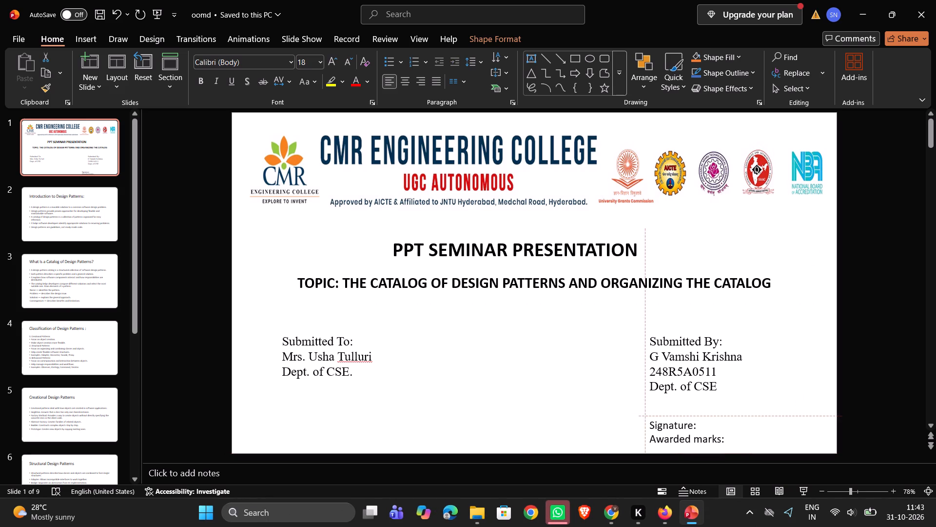
{"action": "left_click_drag", "start_coordinate": [695, 416], "coordinate": [702, 422]}
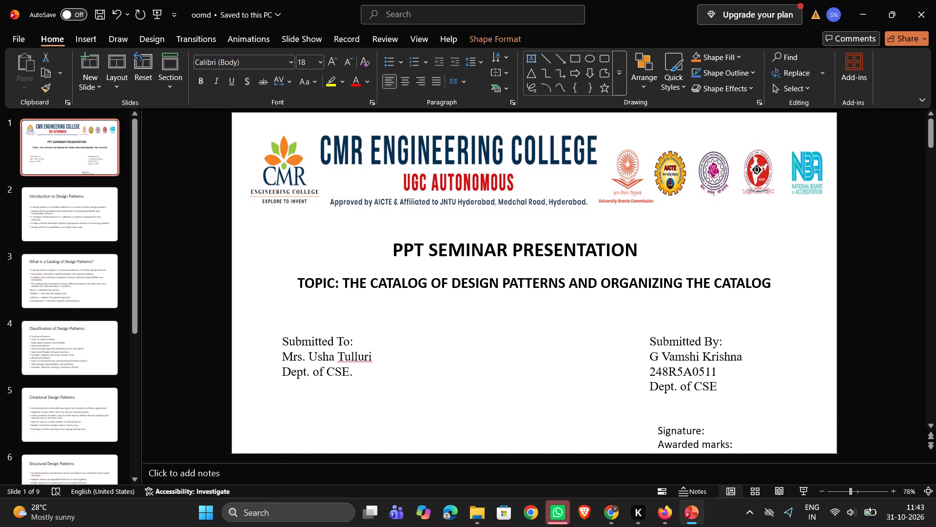
{"action": "left_click_drag", "start_coordinate": [702, 422], "coordinate": [704, 414]}
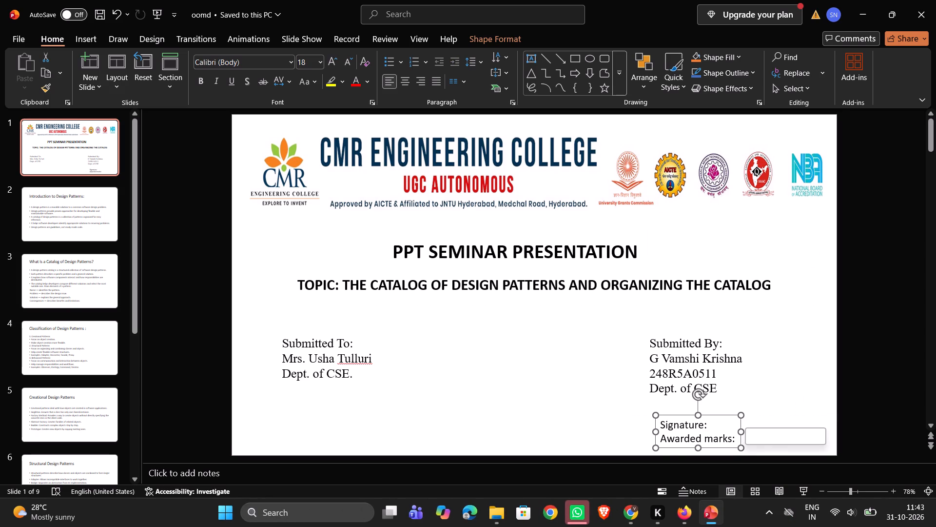
{"action": "left_click", "coordinate": [781, 419]}
{"action": "left_click", "coordinate": [753, 359]}
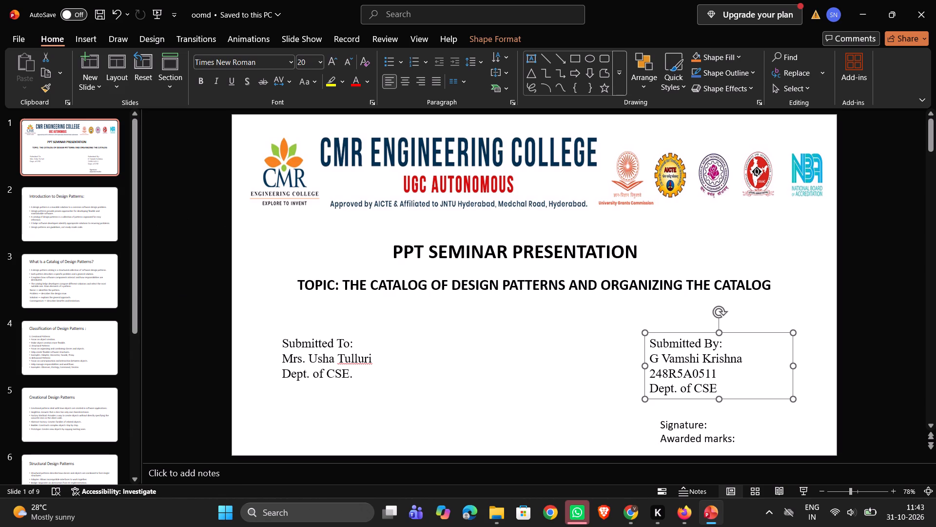
Look through the content slides after the title slide to review them, and return to slide 1.
{"action": "left_click", "coordinate": [45, 215]}
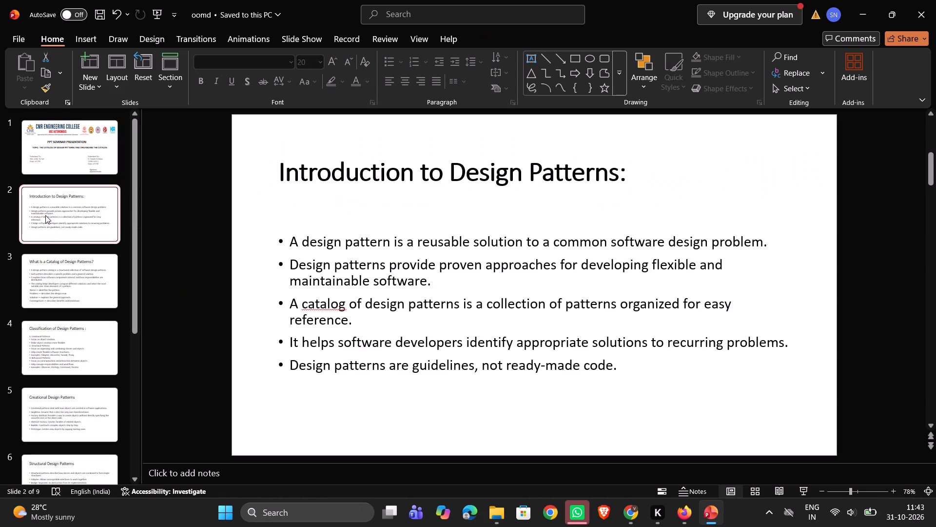
{"action": "left_click", "coordinate": [67, 275]}
{"action": "left_click", "coordinate": [78, 341]}
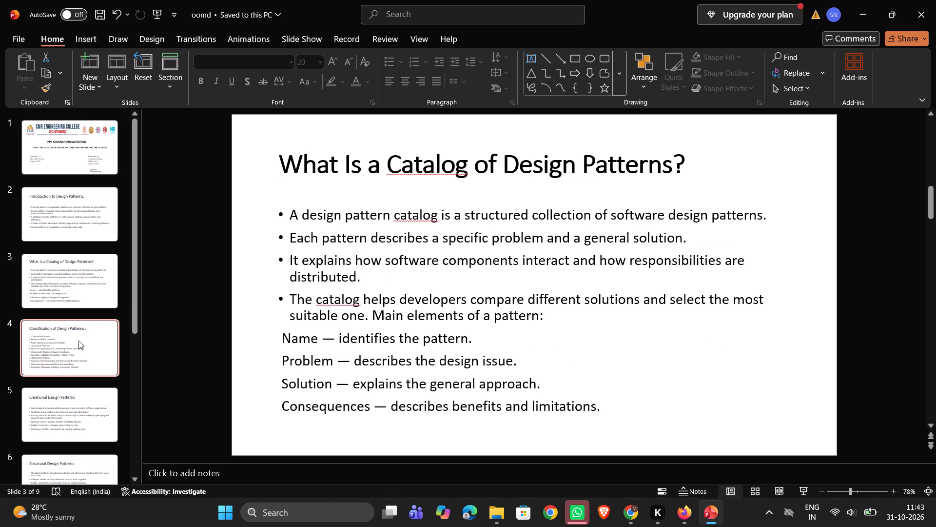
{"action": "left_click", "coordinate": [74, 419]}
{"action": "scroll", "coordinate": [74, 419], "scroll_direction": "down", "scroll_amount": 2}
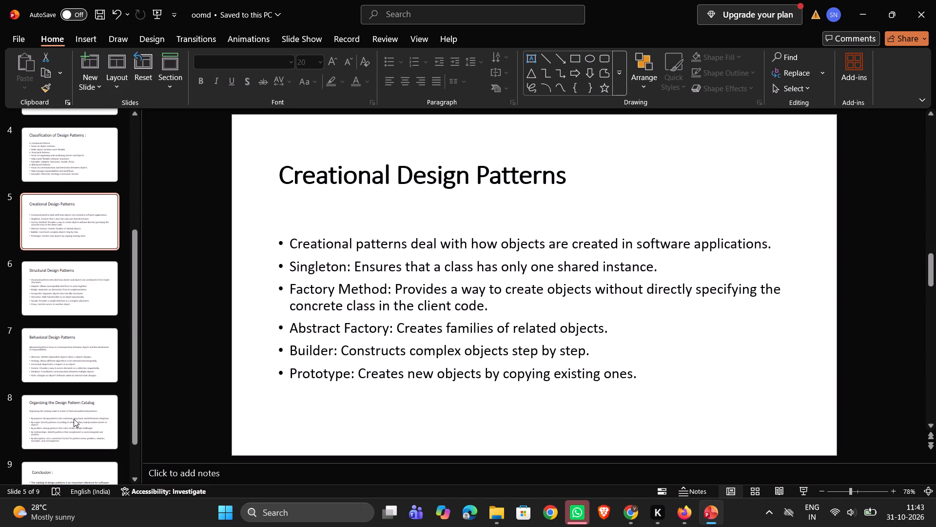
{"action": "scroll", "coordinate": [73, 373], "scroll_direction": "down", "scroll_amount": 2}
{"action": "scroll", "coordinate": [73, 373], "scroll_direction": "up", "scroll_amount": 5}
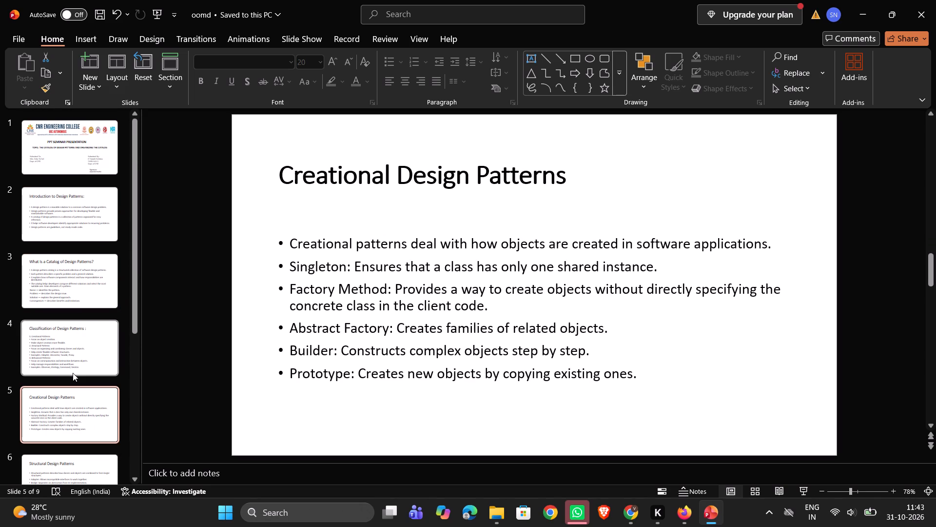
{"action": "left_click", "coordinate": [63, 154]}
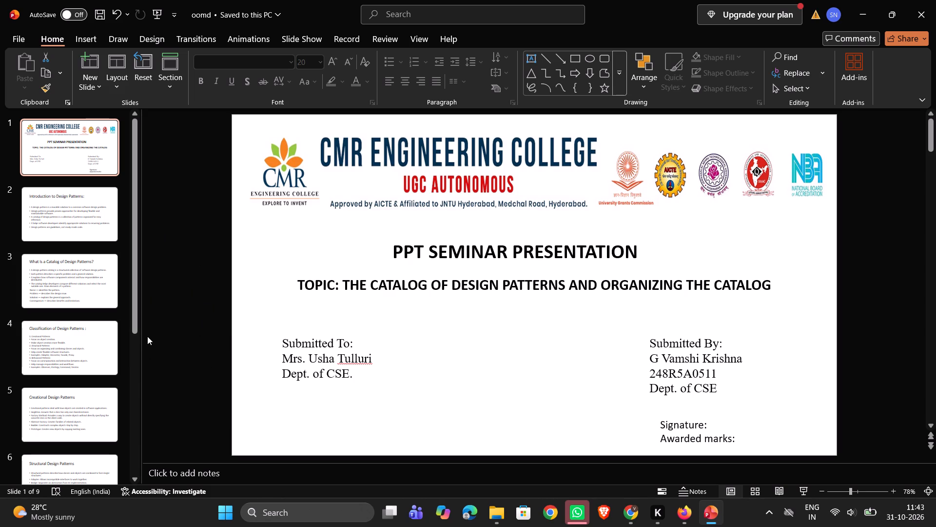
Save the oomd presentation.
{"action": "left_click", "coordinate": [17, 35]}
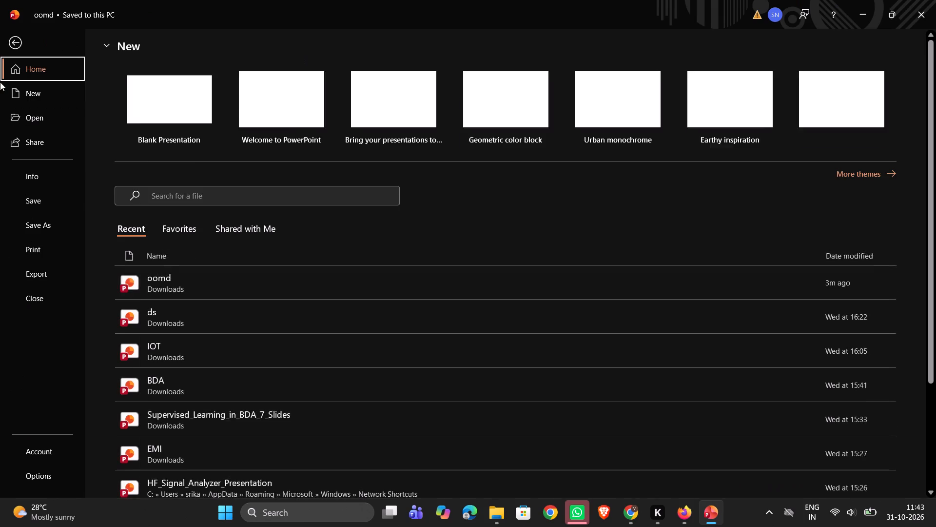
{"action": "left_click", "coordinate": [48, 201]}
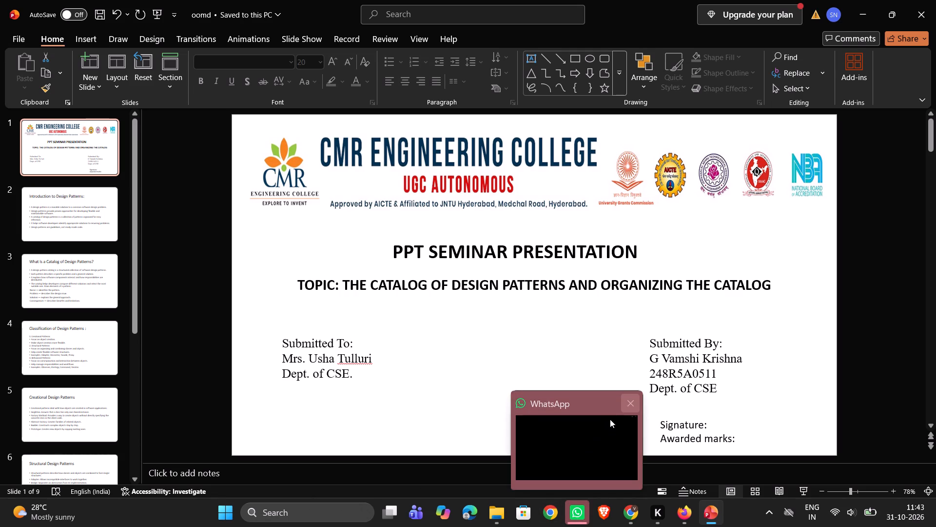
Close the WhatsApp window.
{"action": "left_click", "coordinate": [633, 404]}
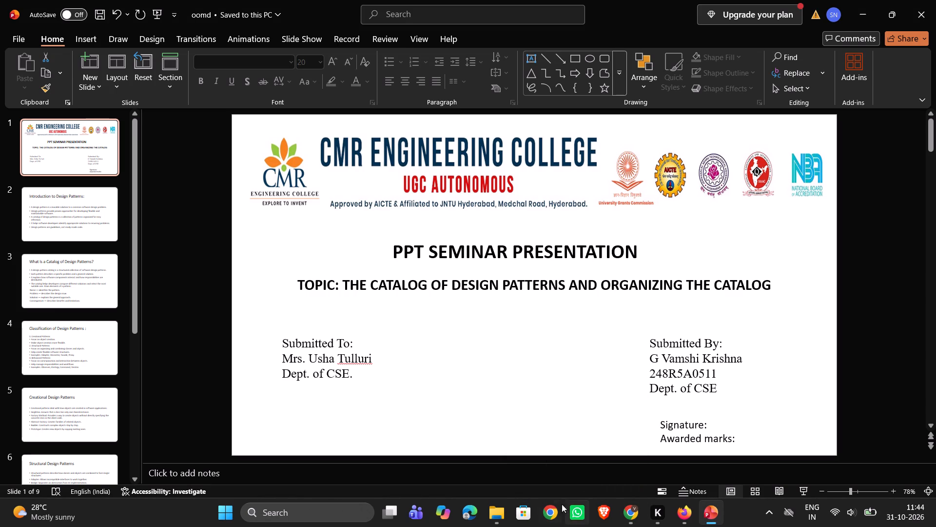
Reopen the oomd presentation from Downloads to view it, and minimize it to return to the folder.
{"action": "left_click", "coordinate": [493, 515]}
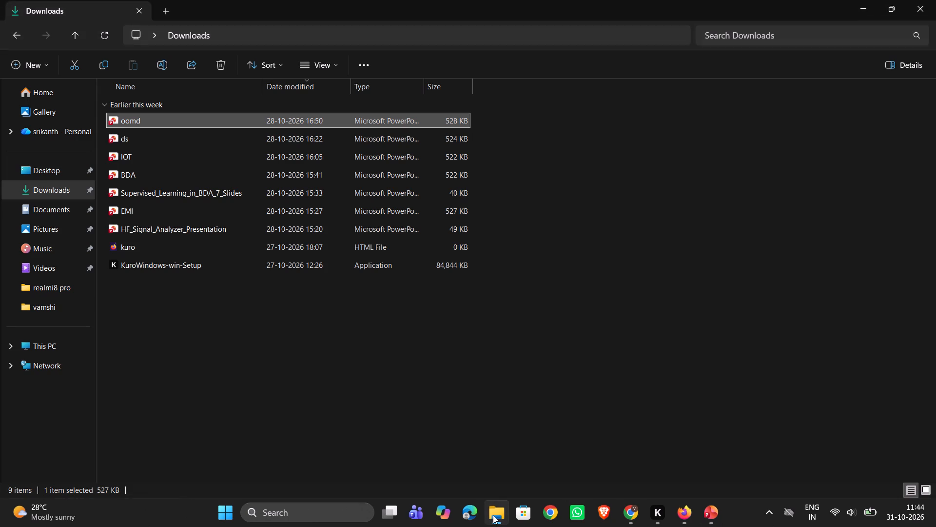
{"action": "double_click", "coordinate": [234, 116]}
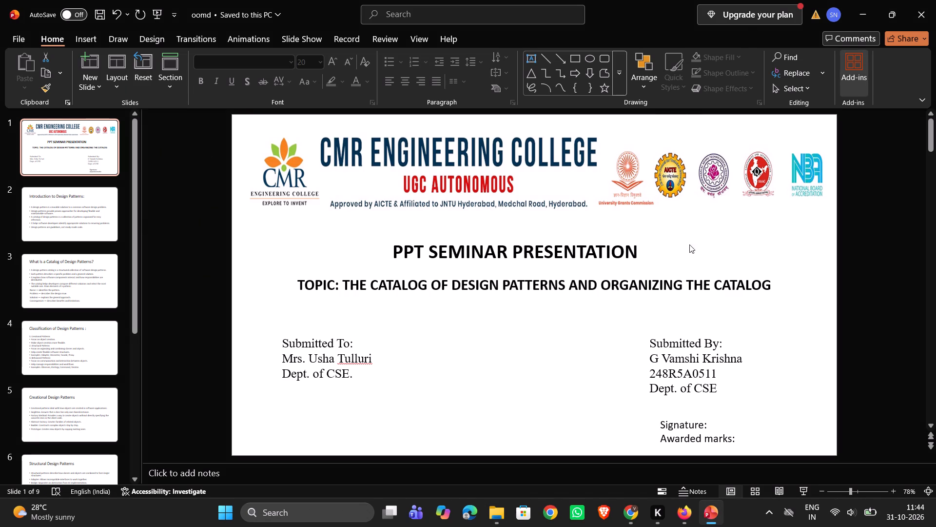
{"action": "left_click", "coordinate": [863, 12]}
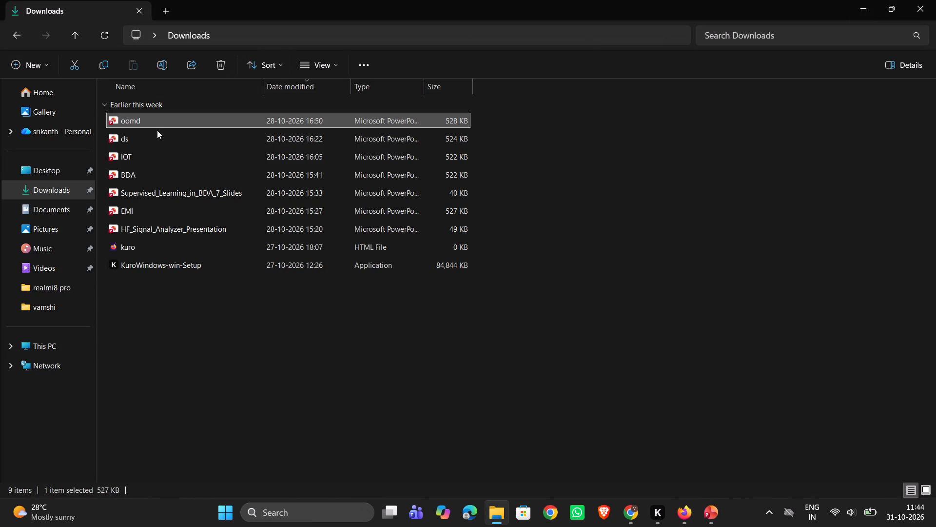
Open the ds presentation from the Downloads folder.
{"action": "double_click", "coordinate": [146, 139]}
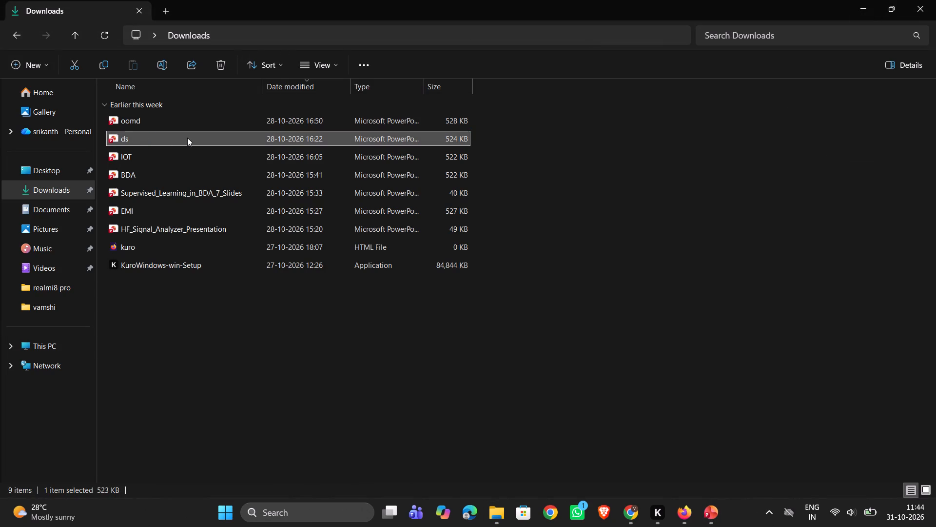
{"action": "double_click", "coordinate": [207, 134]}
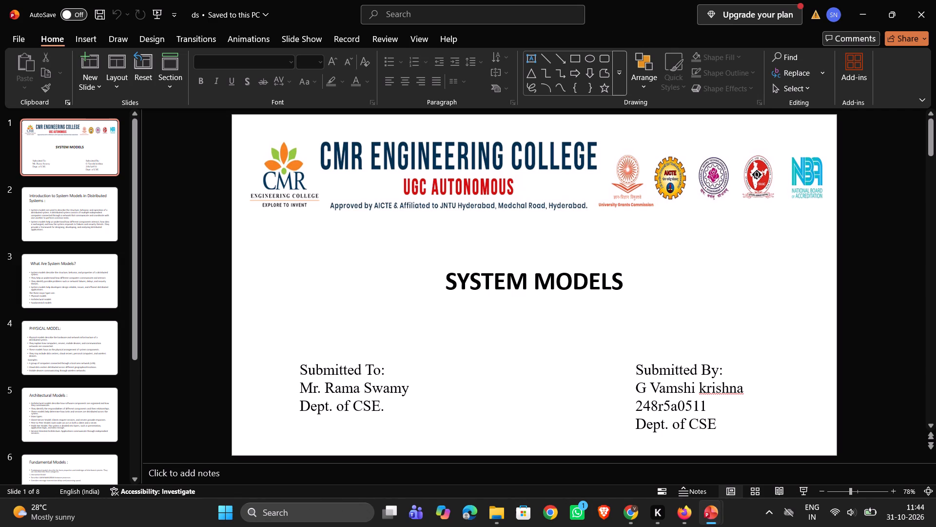
Insert "TOPIC: " in front of SYSTEM MODELS in the title on slide 1.
{"action": "double_click", "coordinate": [468, 261]}
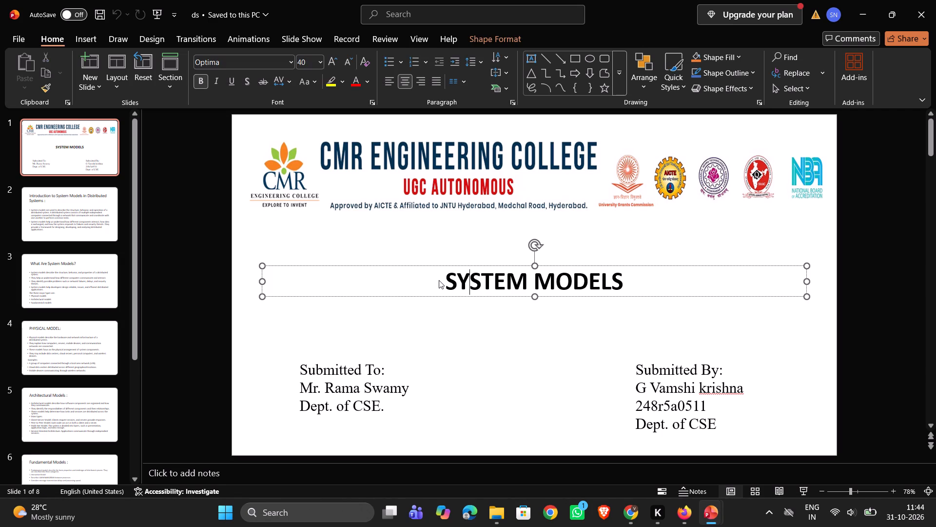
{"action": "left_click", "coordinate": [438, 281]}
{"action": "left_click", "coordinate": [454, 286]}
{"action": "key", "text": "Left"}
{"action": "type", "text": "TOPIC:"}
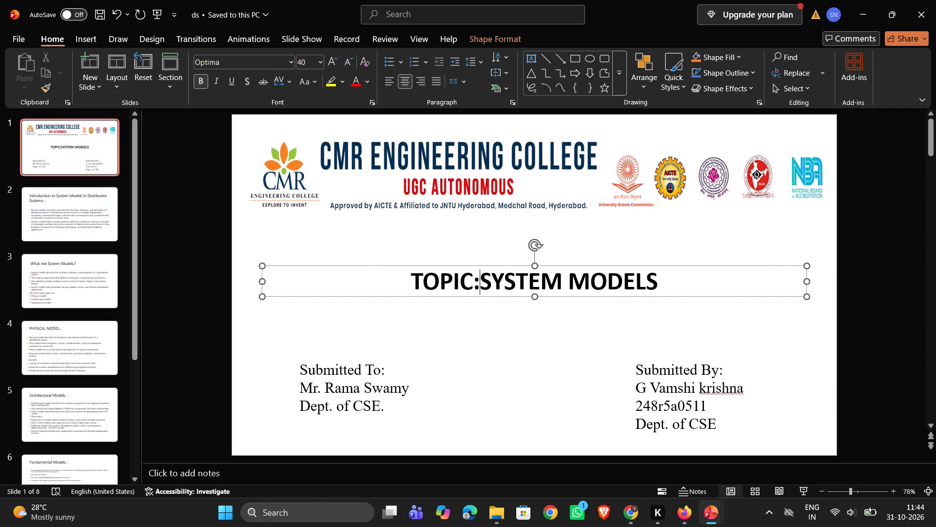
{"action": "key", "text": "space"}
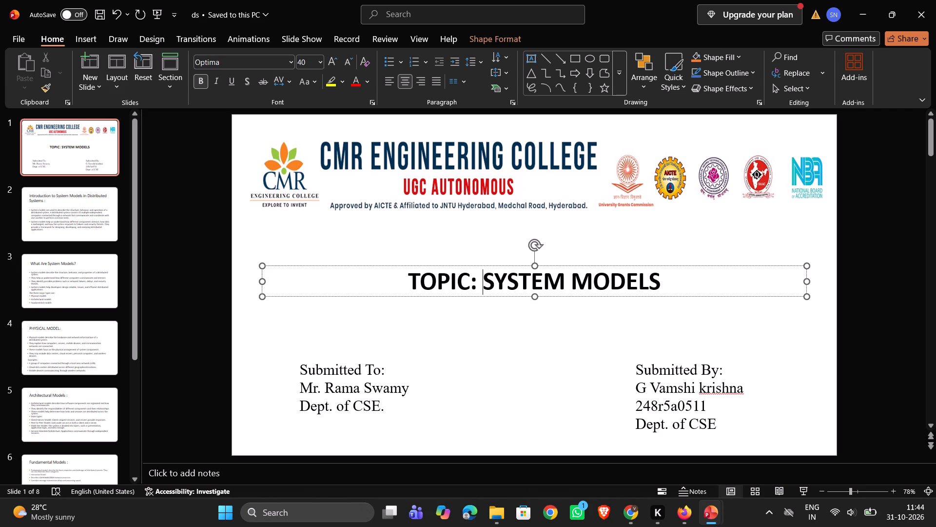
Reduce the font size of the whole "TOPIC: SYSTEM MODELS" title to 32.
{"action": "key", "text": "ctrl+a"}
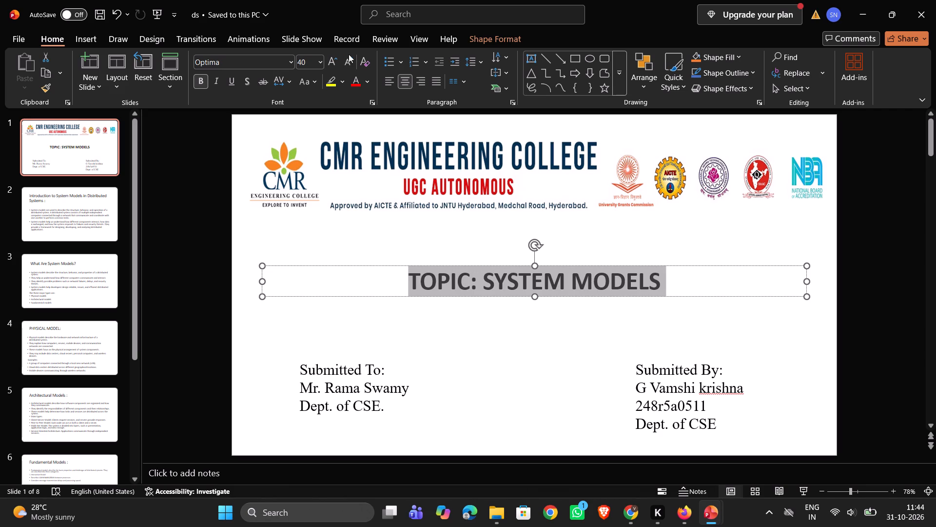
{"action": "left_click", "coordinate": [349, 55]}
{"action": "left_click", "coordinate": [349, 55]}
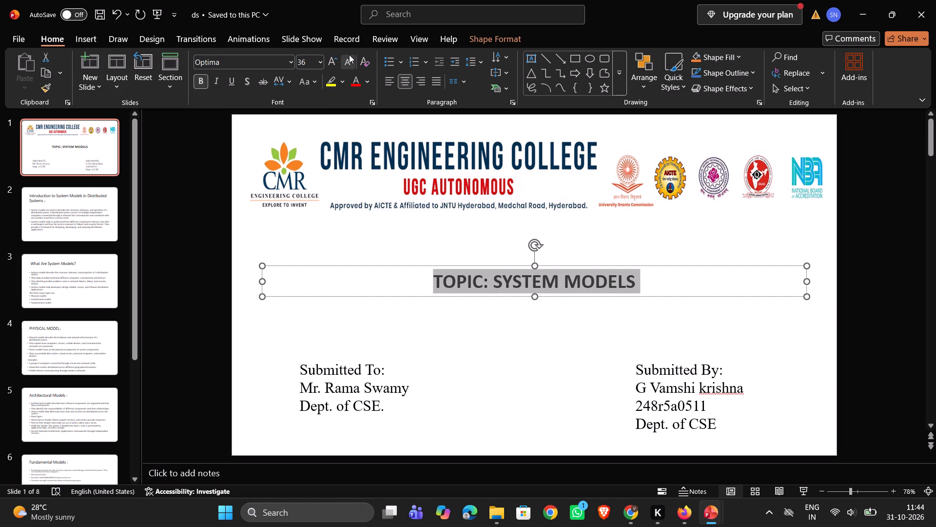
{"action": "left_click", "coordinate": [397, 300]}
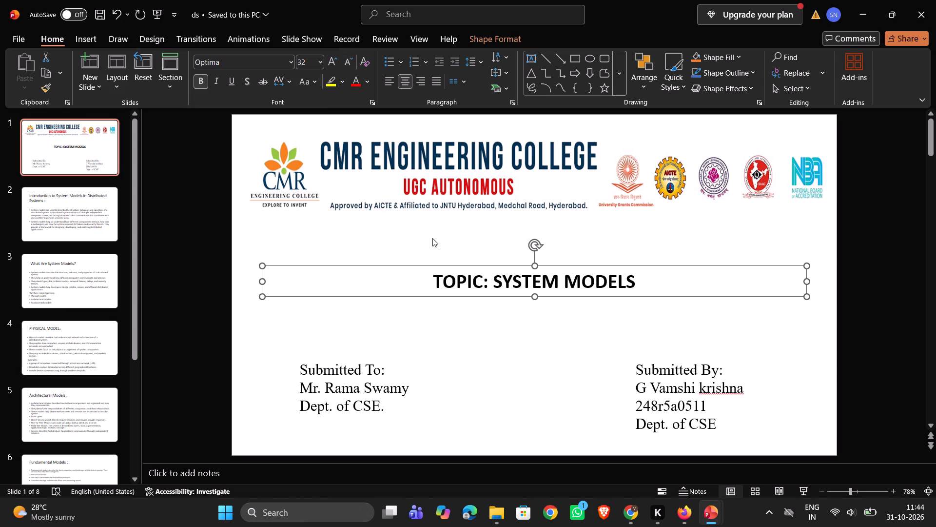
Add a text box between the college banner and the topic title, reading "PPT SEMINAR PRESENTATION".
{"action": "double_click", "coordinate": [413, 235]}
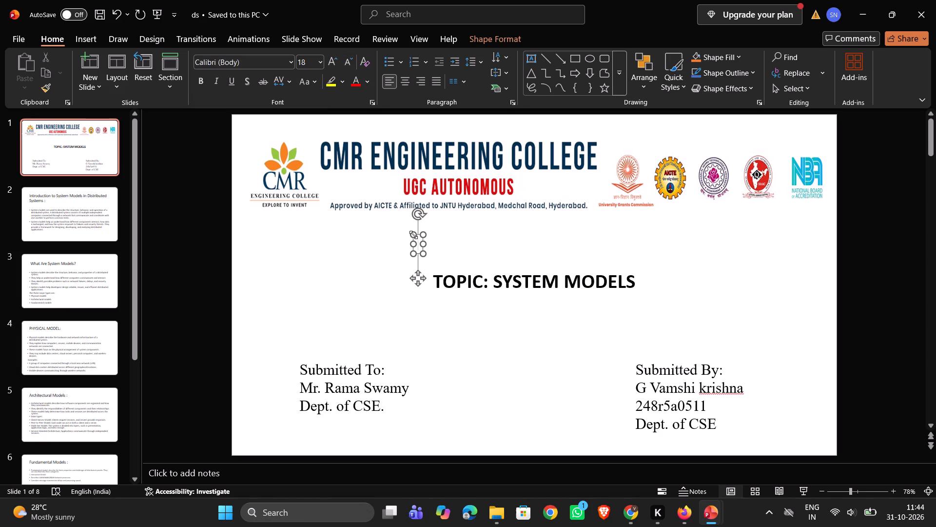
{"action": "type", "text": "PPT SEMINAR PRESEN"}
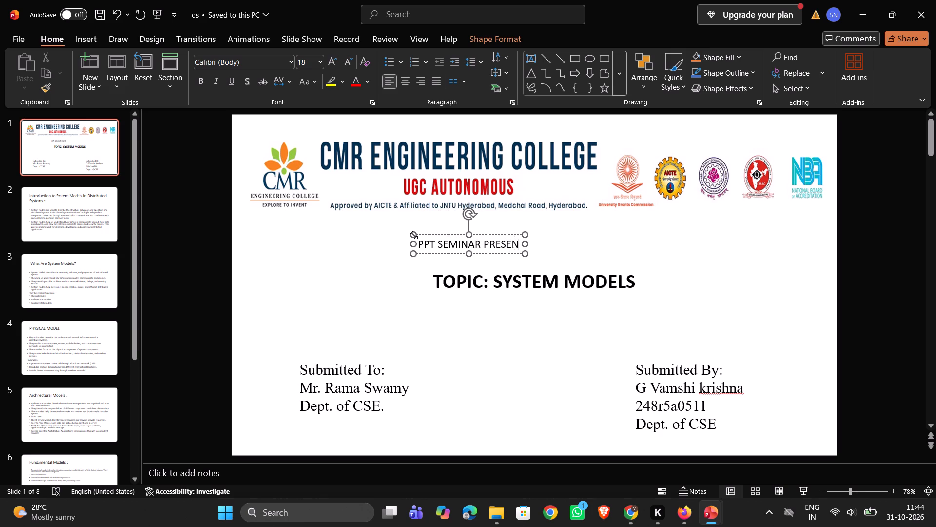
{"action": "type", "text": "TATIO"}
{"action": "key", "text": "n"}
Make the "PPT SEMINAR PRESENTATION" heading bold and enlarge its font size to 32.
{"action": "left_click", "coordinate": [413, 235]}
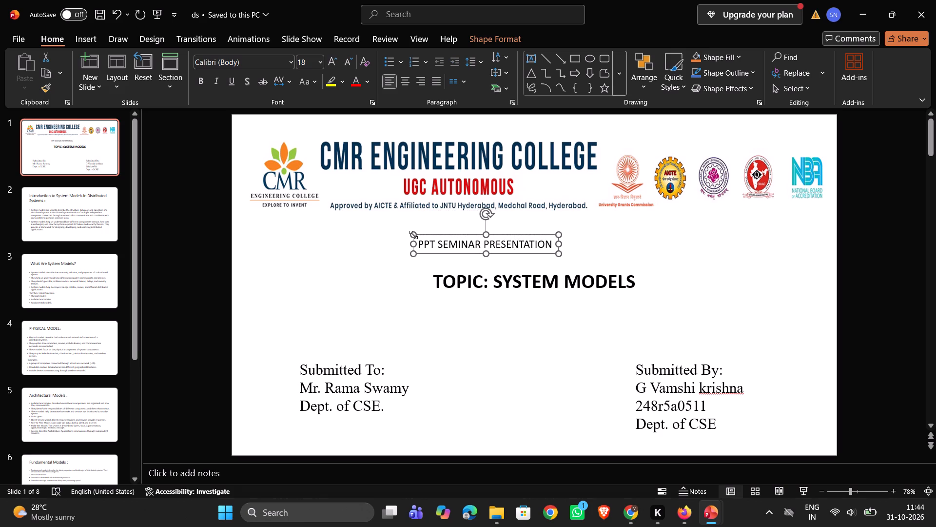
{"action": "key", "text": "ctrl+a"}
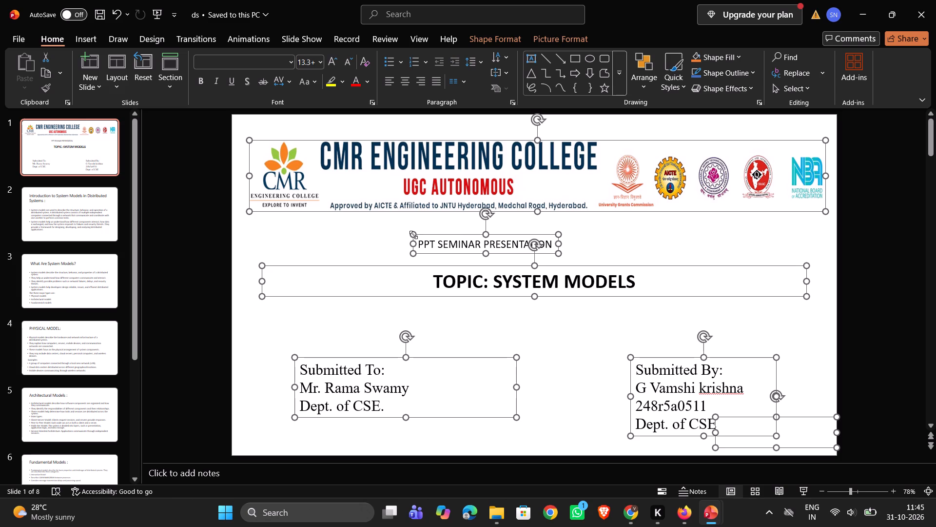
{"action": "left_click", "coordinate": [413, 235]}
{"action": "left_click", "coordinate": [361, 237]}
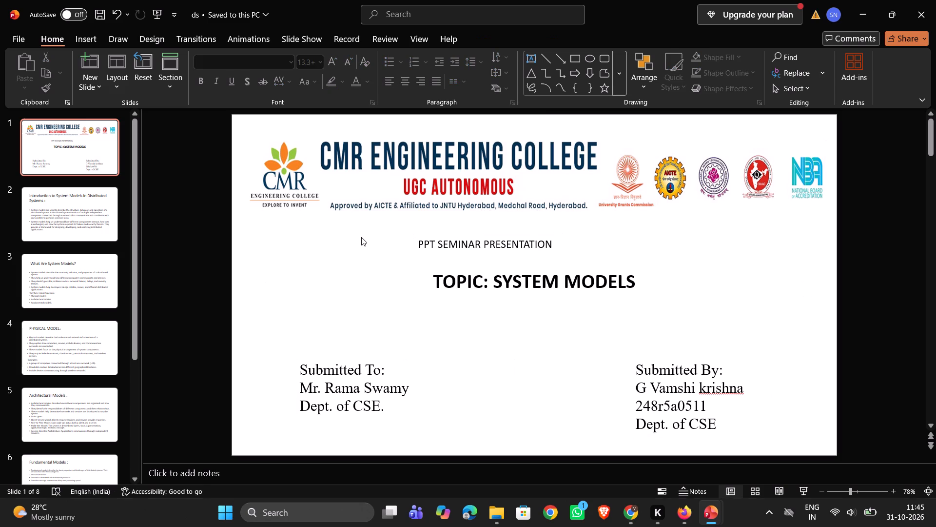
{"action": "left_click", "coordinate": [466, 244]}
{"action": "key", "text": "ctrl+a"}
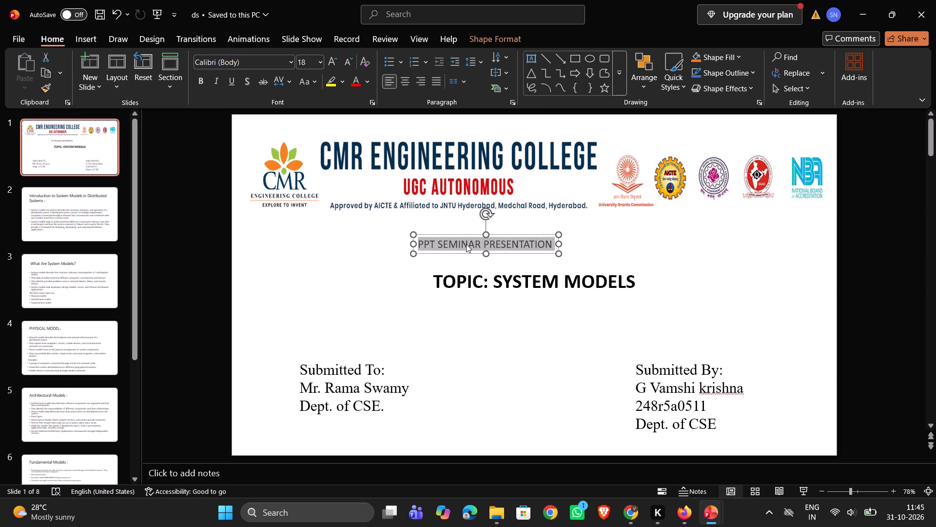
{"action": "left_click", "coordinate": [199, 78]}
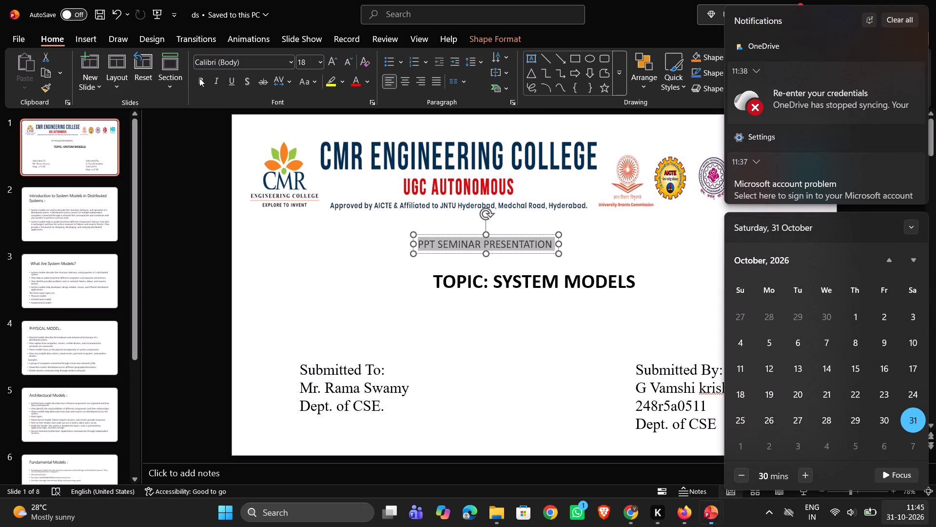
{"action": "left_click", "coordinate": [200, 79]}
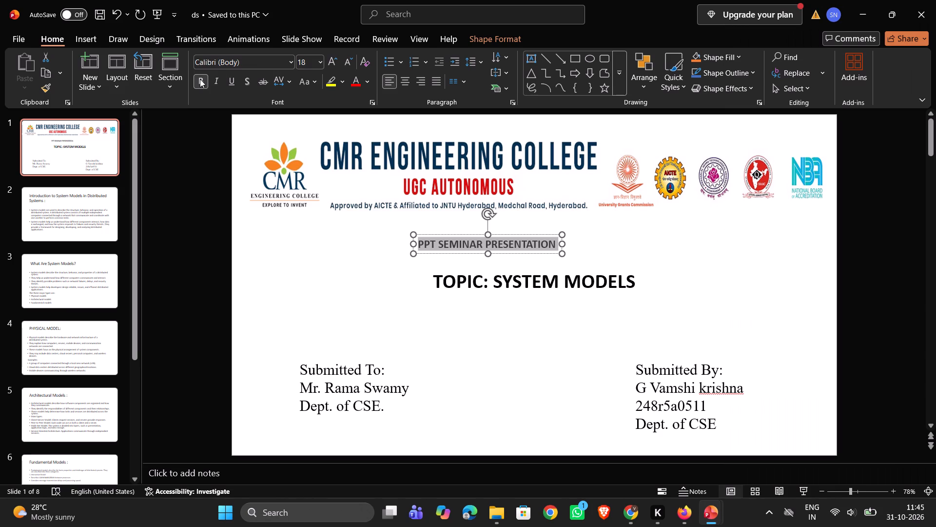
{"action": "double_click", "coordinate": [336, 63]}
{"action": "double_click", "coordinate": [336, 63]}
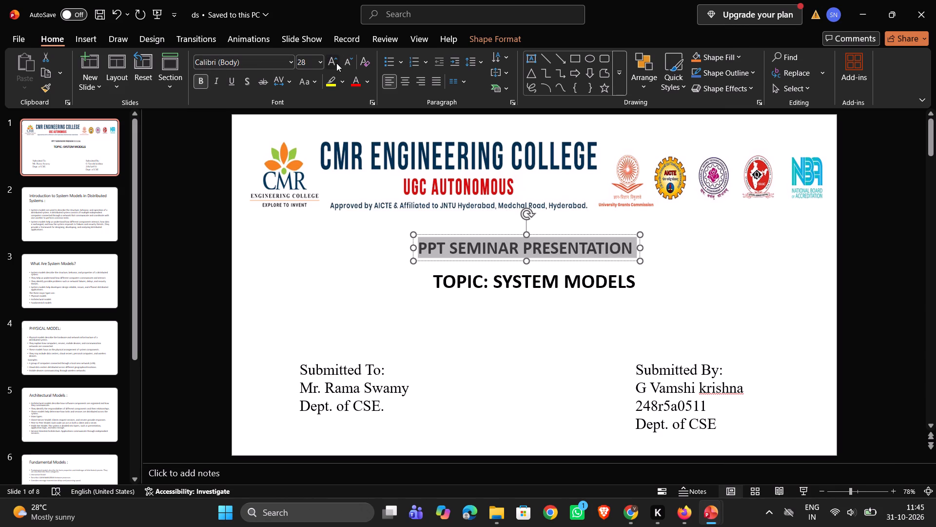
{"action": "left_click", "coordinate": [471, 322]}
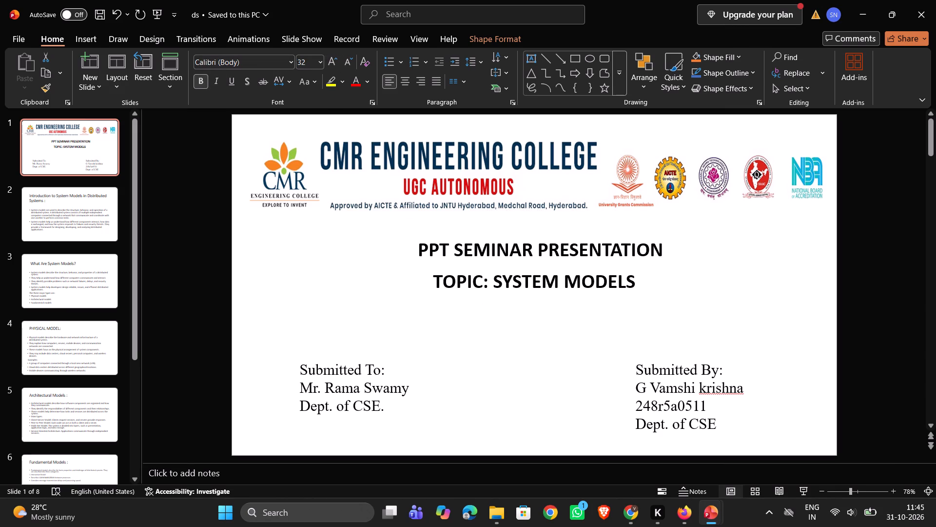
Move the "PPT SEMINAR PRESENTATION" heading slightly up and left so it sits centred above the topic title.
{"action": "left_click", "coordinate": [491, 245]}
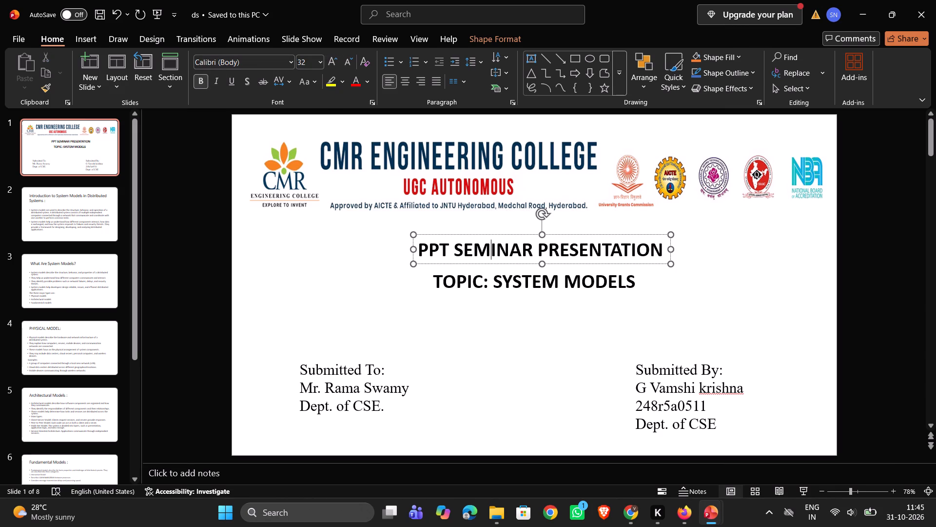
{"action": "left_click_drag", "start_coordinate": [514, 236], "coordinate": [503, 228]}
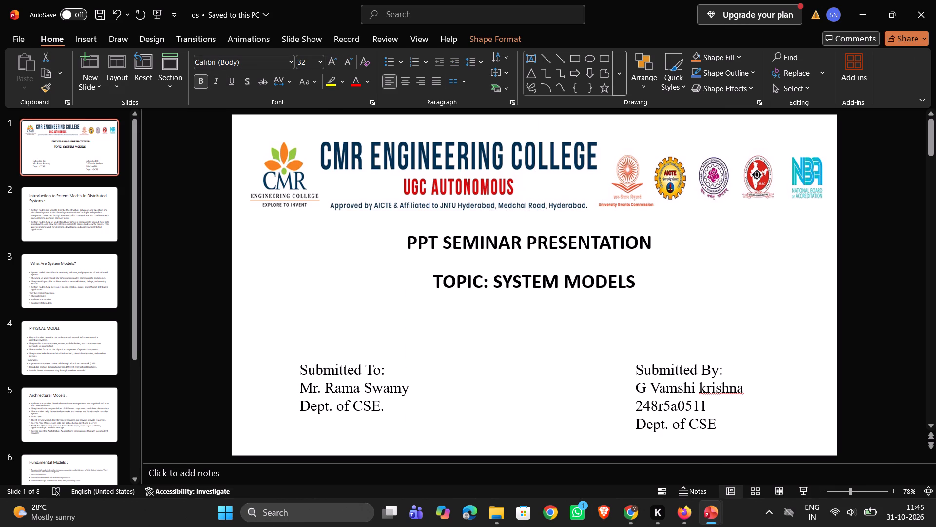
{"action": "left_click_drag", "start_coordinate": [503, 228], "coordinate": [504, 230]}
Reduce the font size of the "TOPIC: SYSTEM MODELS" title to 28.
{"action": "left_click", "coordinate": [507, 274]}
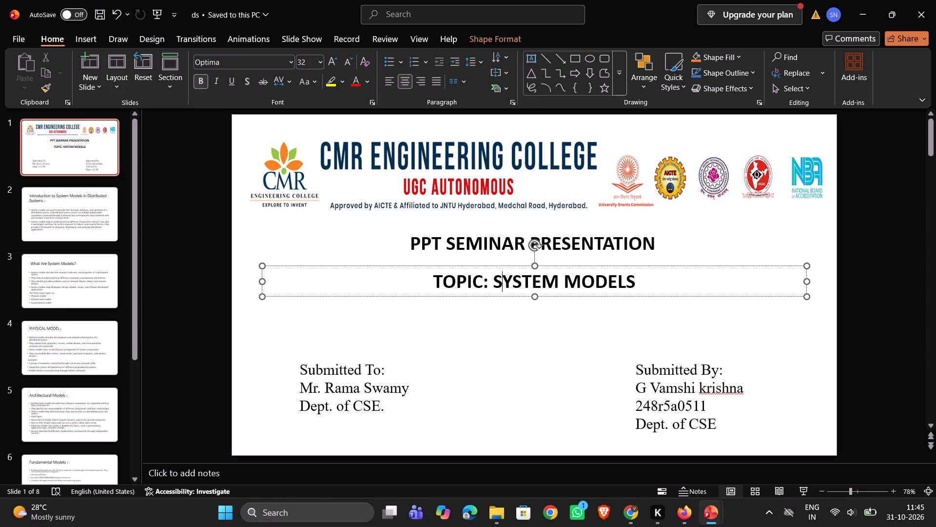
{"action": "key", "text": "ctrl+a"}
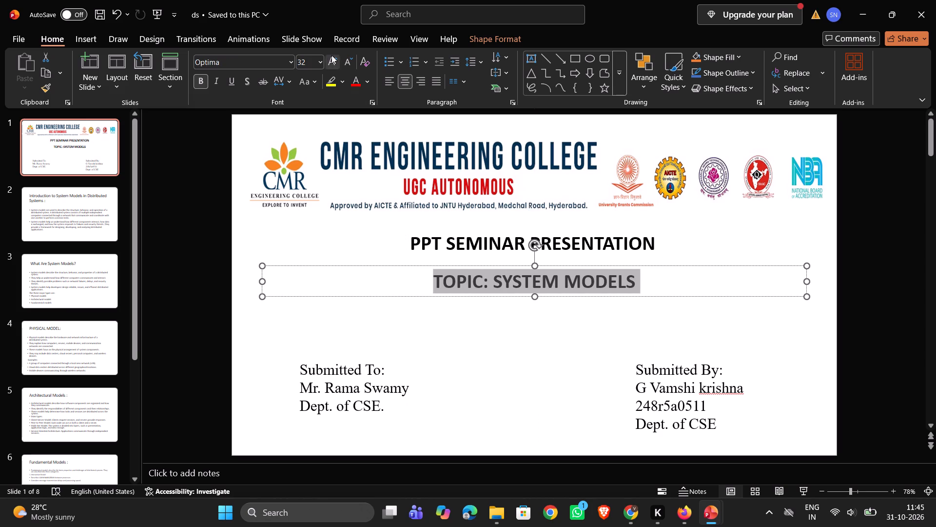
{"action": "left_click", "coordinate": [348, 60]}
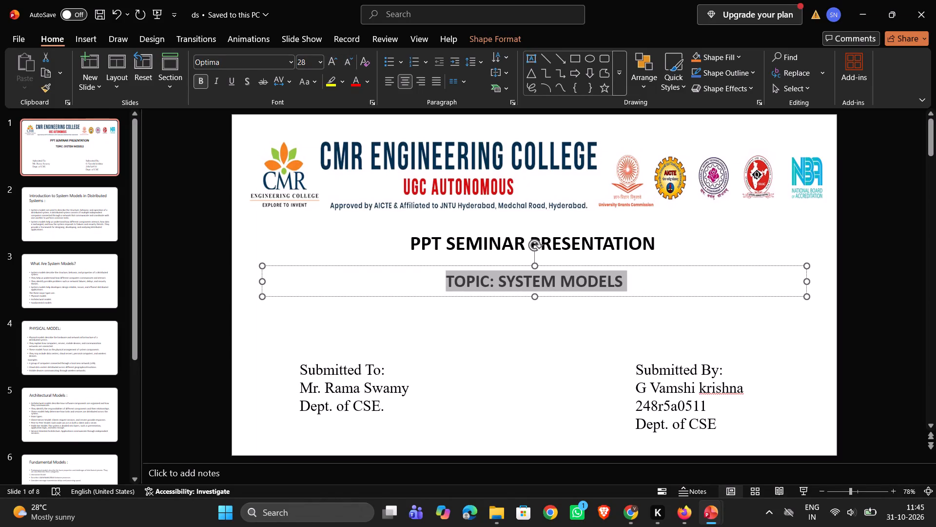
{"action": "left_click", "coordinate": [418, 311]}
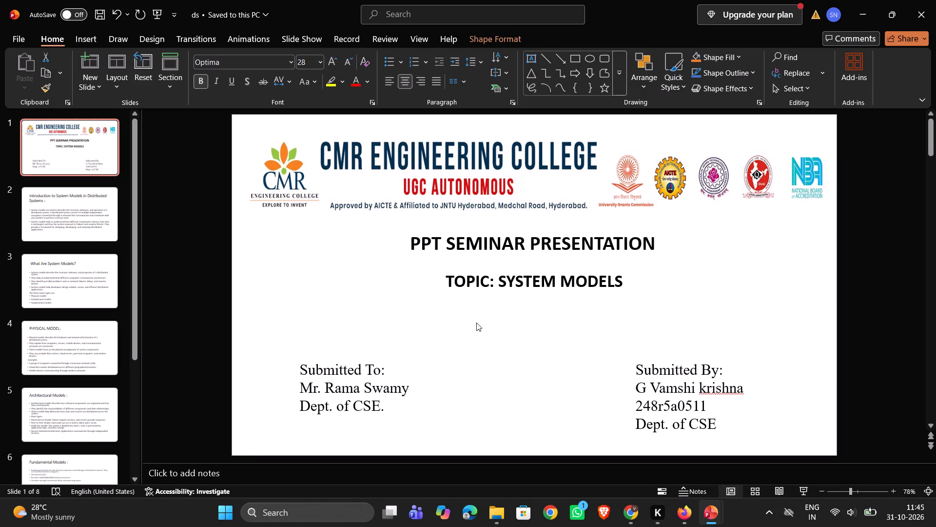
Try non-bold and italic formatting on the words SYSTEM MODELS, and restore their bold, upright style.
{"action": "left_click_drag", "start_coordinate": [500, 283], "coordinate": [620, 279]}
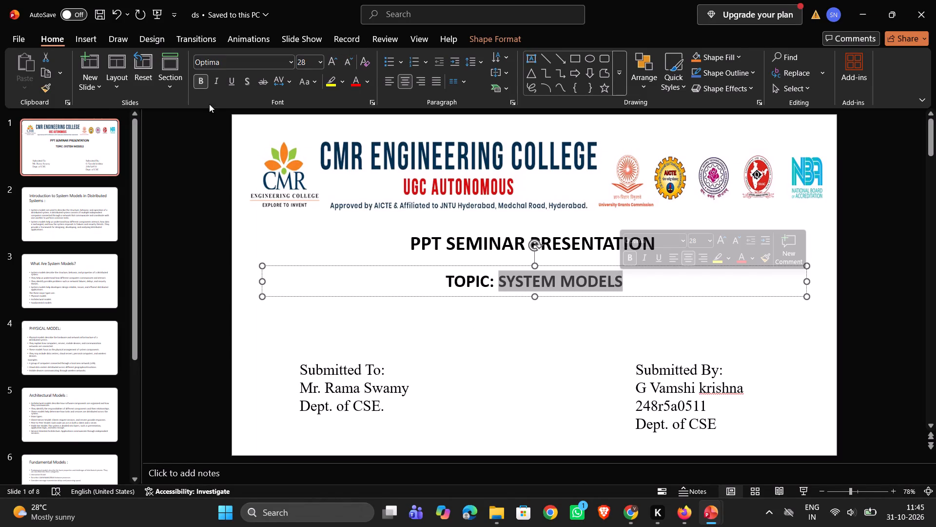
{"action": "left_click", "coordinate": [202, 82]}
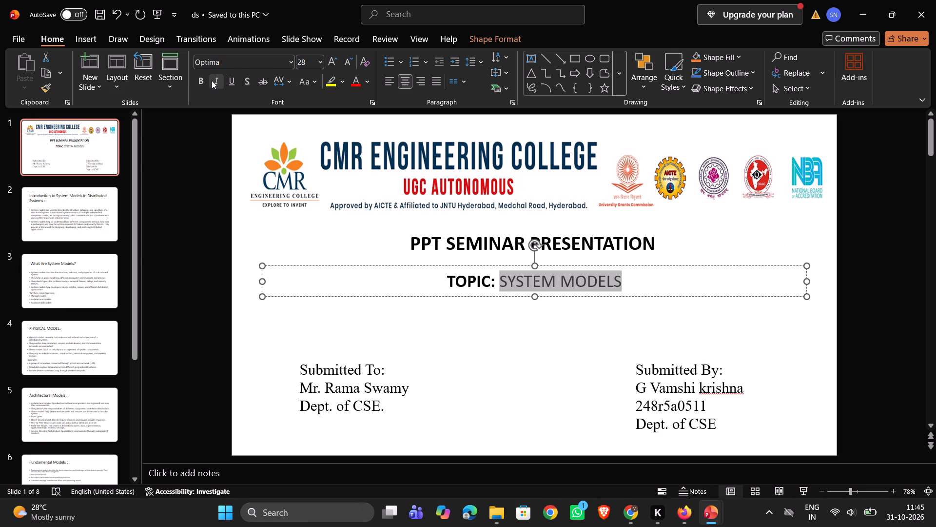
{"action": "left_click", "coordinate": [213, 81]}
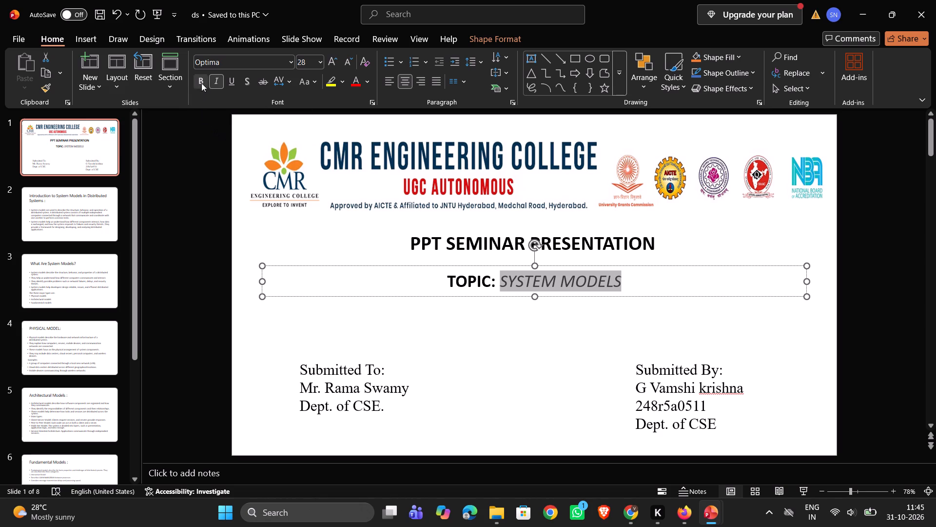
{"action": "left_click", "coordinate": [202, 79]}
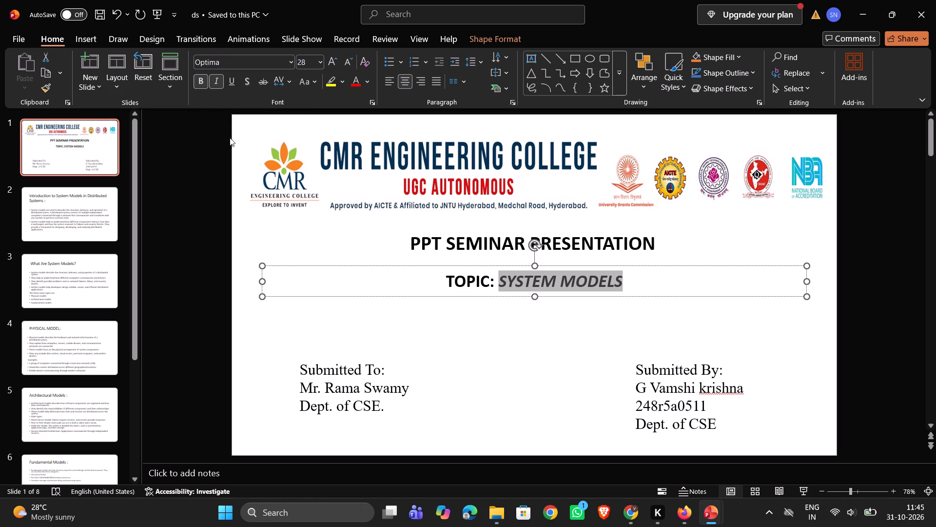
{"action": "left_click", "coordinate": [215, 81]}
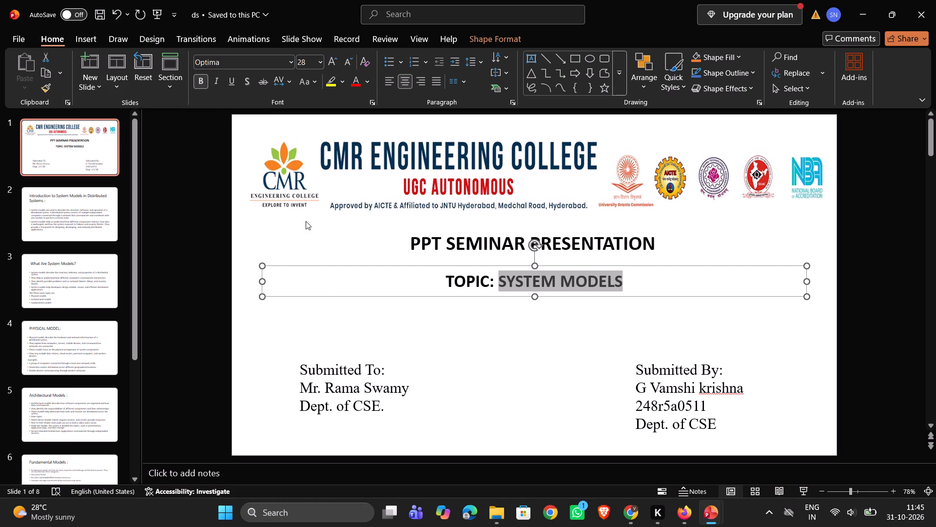
Reduce the "Submitted To" block's font size to 20 and move the block slightly up and left.
{"action": "left_click", "coordinate": [374, 269]}
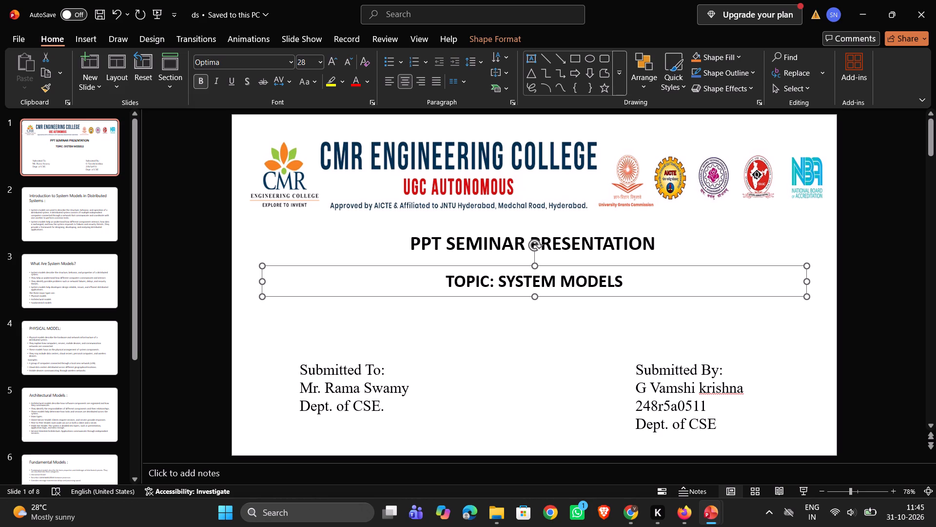
{"action": "left_click", "coordinate": [363, 394]}
{"action": "key", "text": "ctrl+a"}
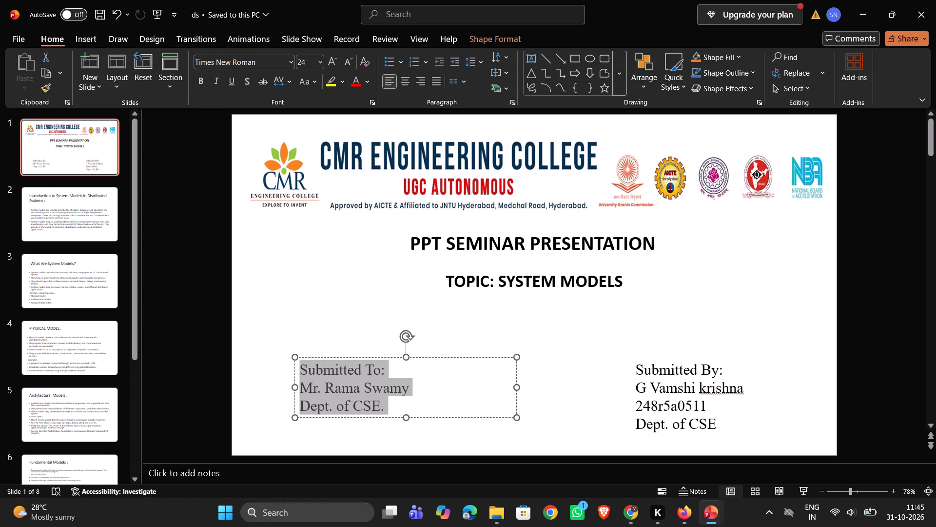
{"action": "left_click", "coordinate": [346, 61]}
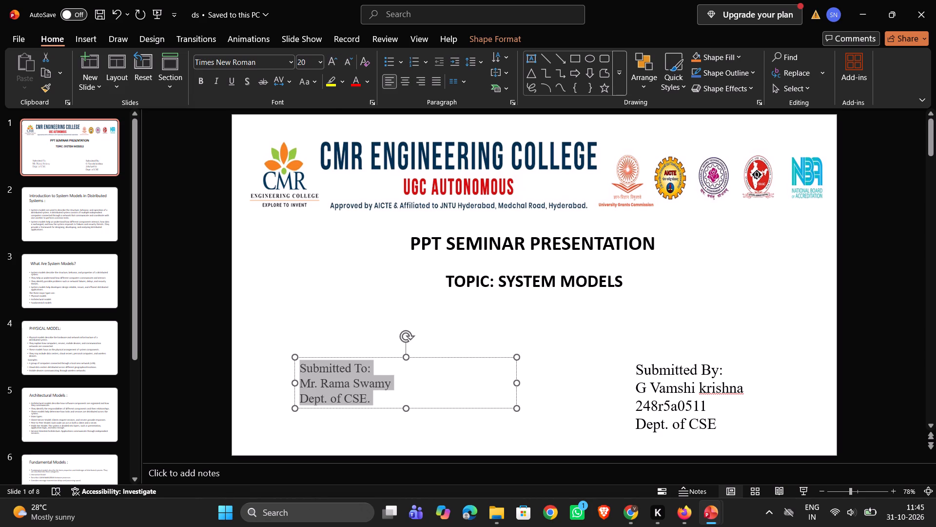
{"action": "left_click_drag", "start_coordinate": [434, 360], "coordinate": [427, 352]}
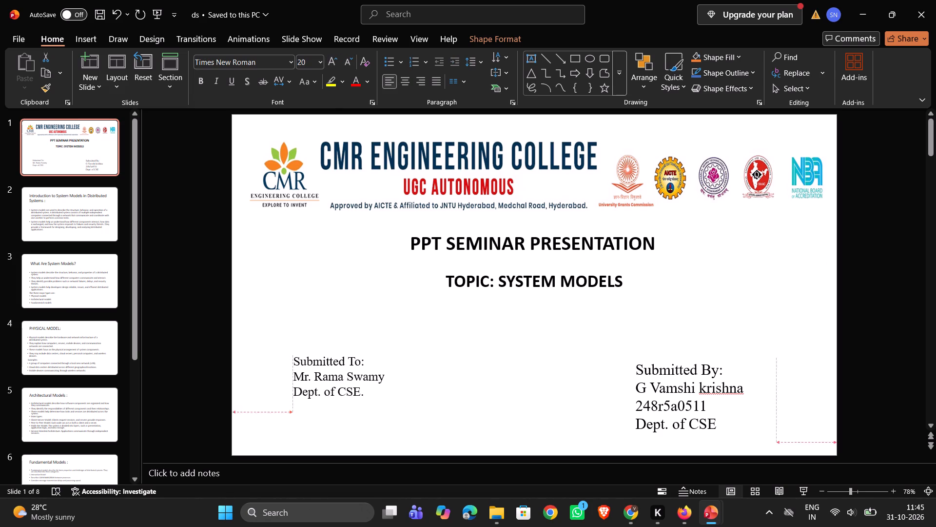
{"action": "left_click_drag", "start_coordinate": [427, 352], "coordinate": [426, 344]}
Reduce the "Submitted By" block's font size to 20 and move the block straight up, keeping its horizontal position.
{"action": "left_click", "coordinate": [655, 396]}
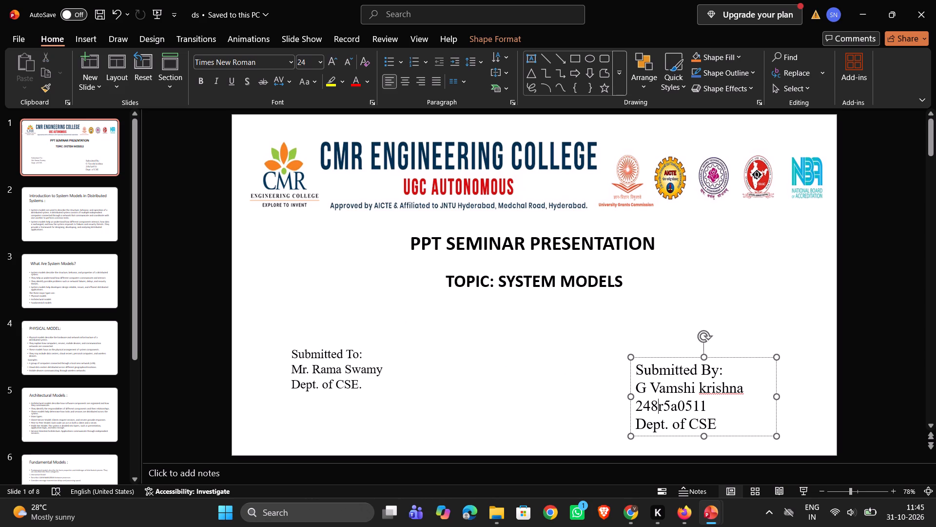
{"action": "key", "text": "ctrl+a"}
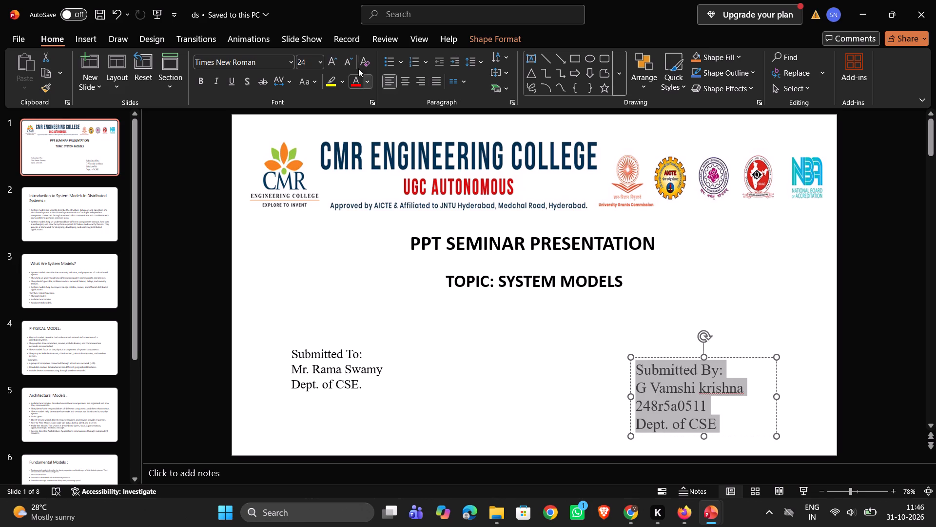
{"action": "left_click", "coordinate": [343, 62]}
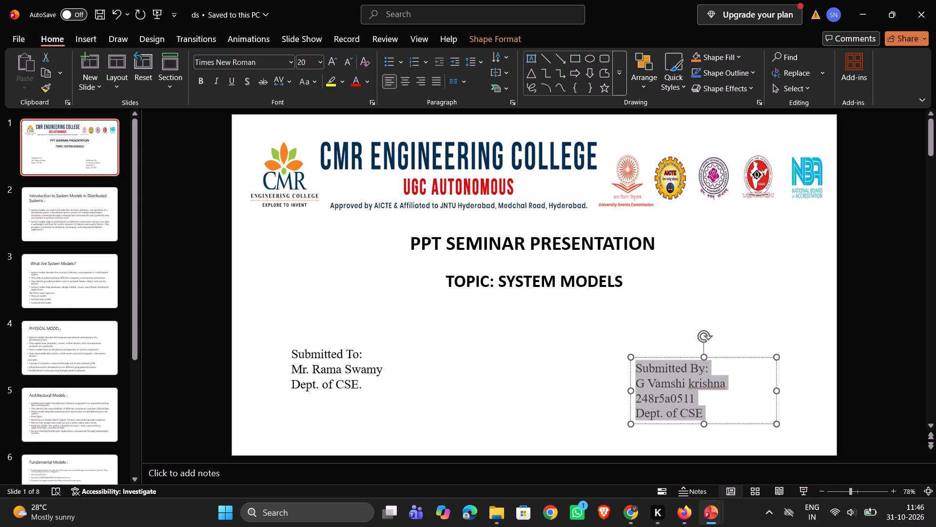
{"action": "left_click_drag", "start_coordinate": [721, 355], "coordinate": [712, 326]}
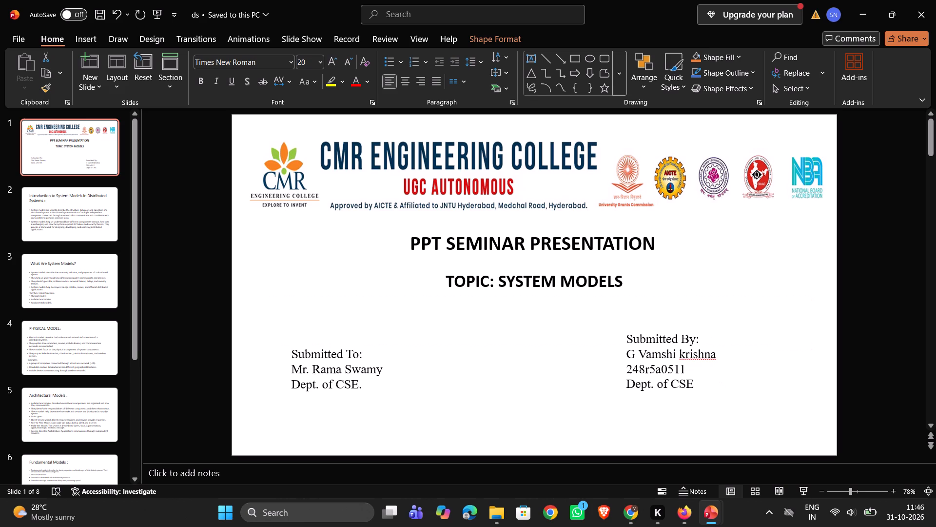
{"action": "left_click_drag", "start_coordinate": [712, 326], "coordinate": [721, 327]}
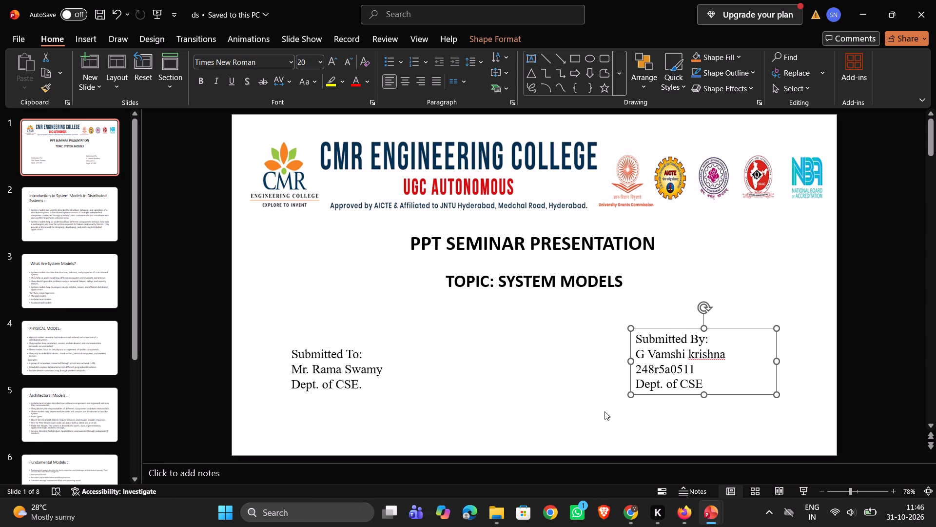
Add a text box reading "Signature" in the empty area below the "Submitted By" block.
{"action": "left_click", "coordinate": [605, 422]}
{"action": "double_click", "coordinate": [605, 422]}
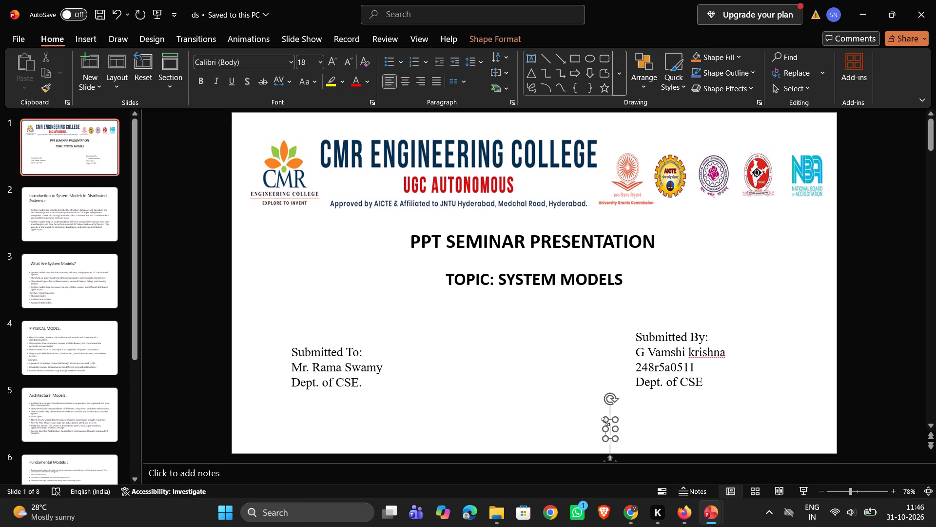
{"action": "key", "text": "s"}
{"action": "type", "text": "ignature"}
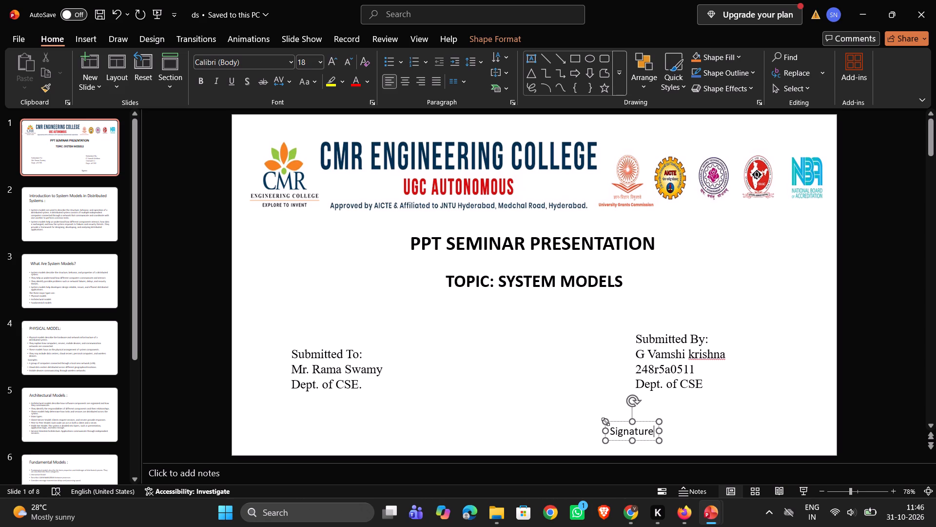
Complete the text box below the Submitted By block with the lines "Signature:" and "Awarded marks:", and move it slightly right.
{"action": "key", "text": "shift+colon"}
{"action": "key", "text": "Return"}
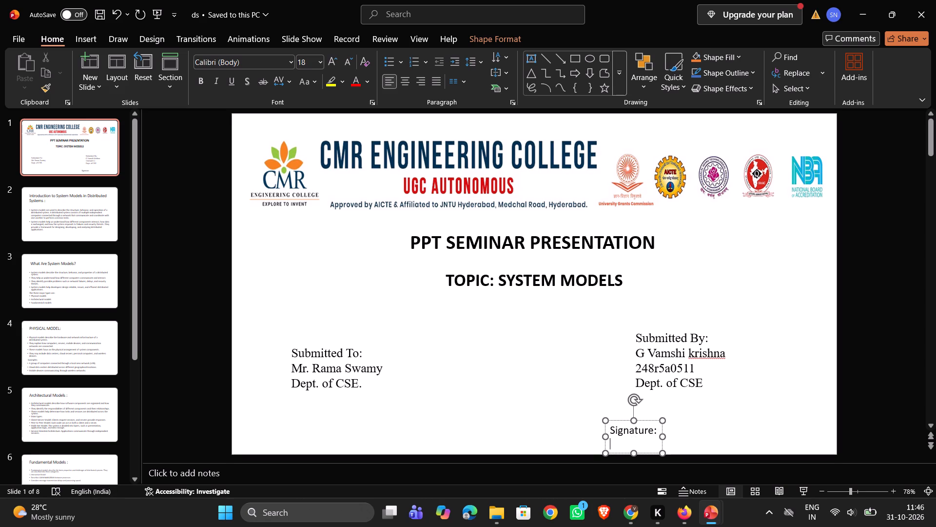
{"action": "type", "text": "Awardedb"}
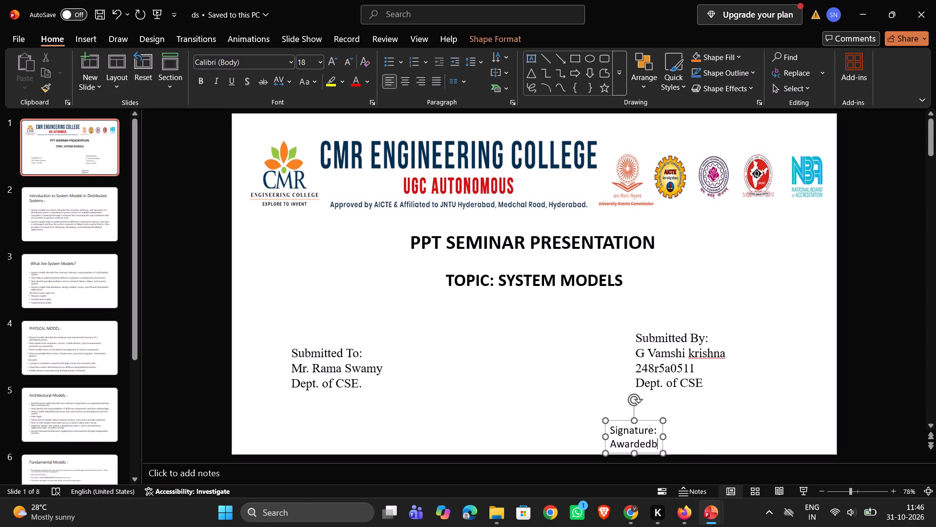
{"action": "key", "text": "BackSpace"}
{"action": "key", "text": "space"}
{"action": "type", "text": "mar"}
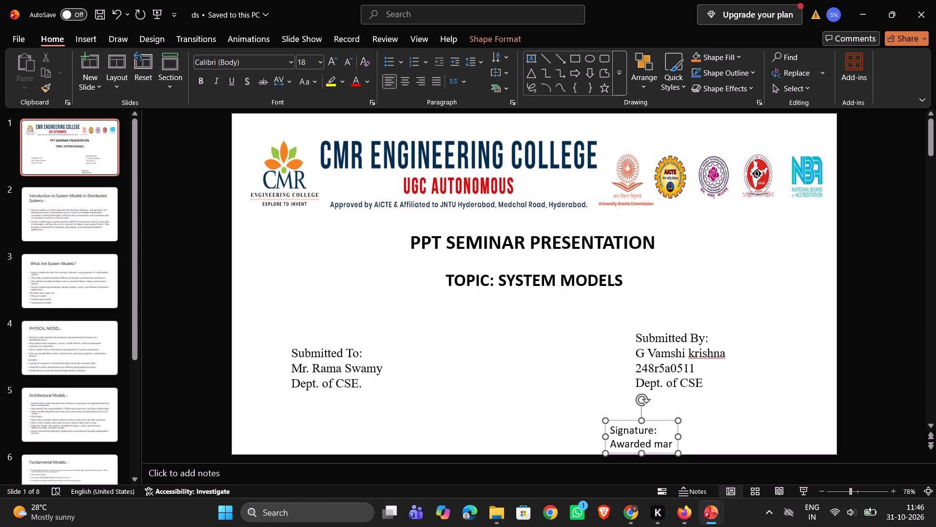
{"action": "type", "text": "ks"}
{"action": "key", "text": "shift+colon"}
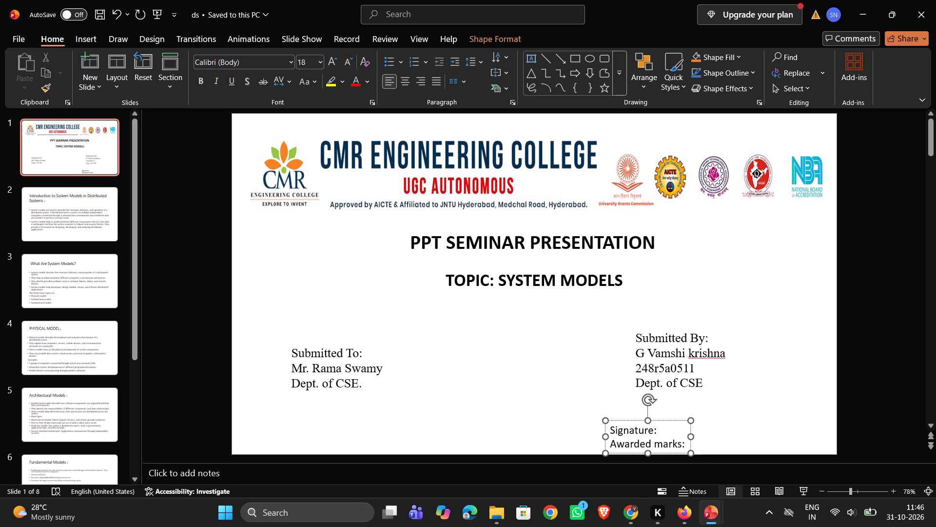
{"action": "left_click_drag", "start_coordinate": [674, 416], "coordinate": [700, 415]}
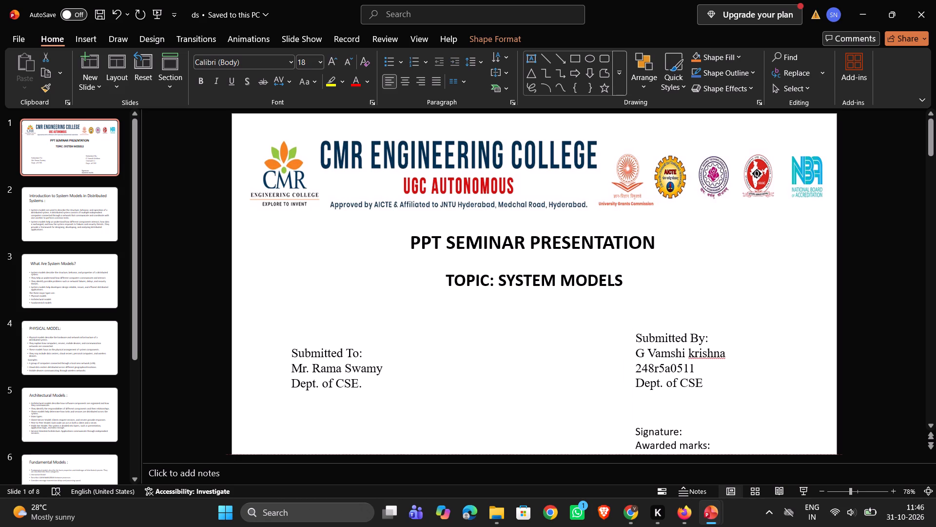
Move the "Signature:" and "Awarded marks:" text box right and slightly up so it sits fully inside the slide's bottom edge.
{"action": "left_click_drag", "start_coordinate": [700, 415], "coordinate": [712, 411]}
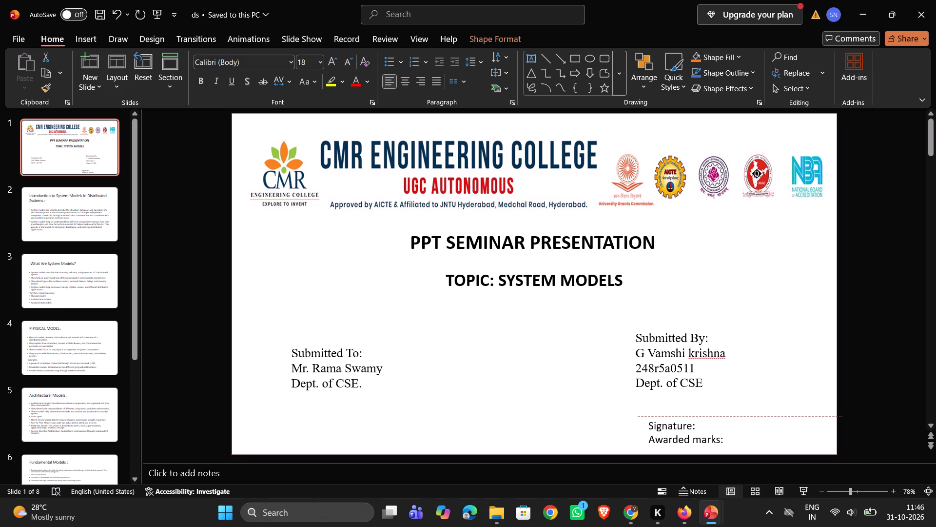
{"action": "left_click_drag", "start_coordinate": [712, 411], "coordinate": [741, 411]}
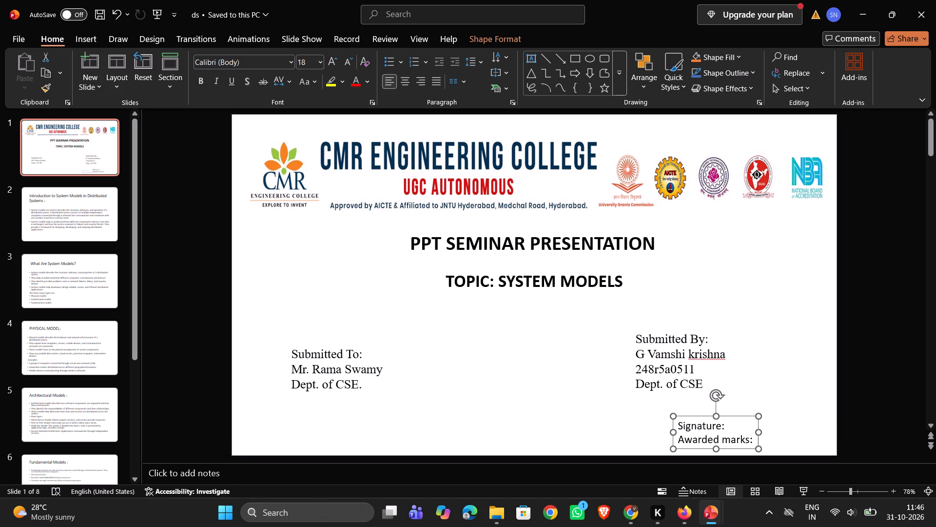
Move the Submitted By block right so it sits nearly in line above the signature and marks text box.
{"action": "left_click", "coordinate": [665, 364]}
{"action": "left_click_drag", "start_coordinate": [738, 330], "coordinate": [757, 330]}
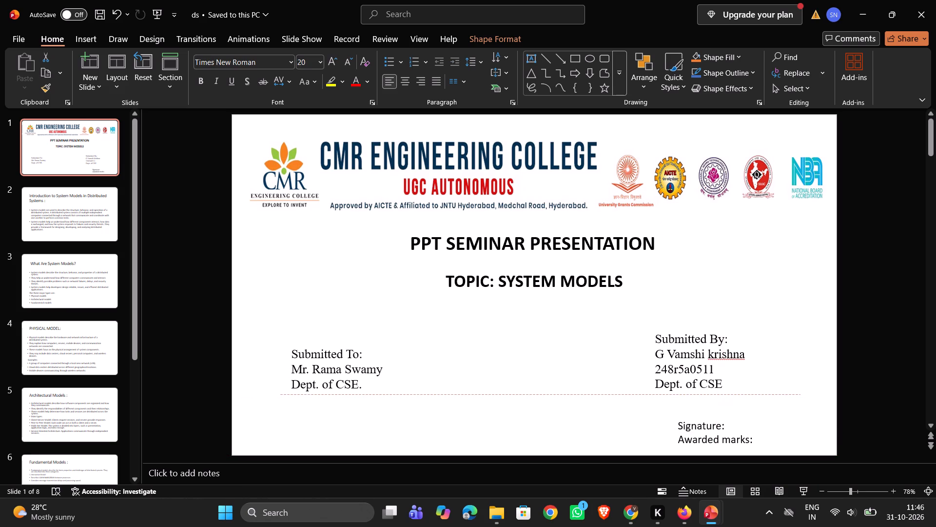
{"action": "left_click_drag", "start_coordinate": [757, 330], "coordinate": [767, 331]}
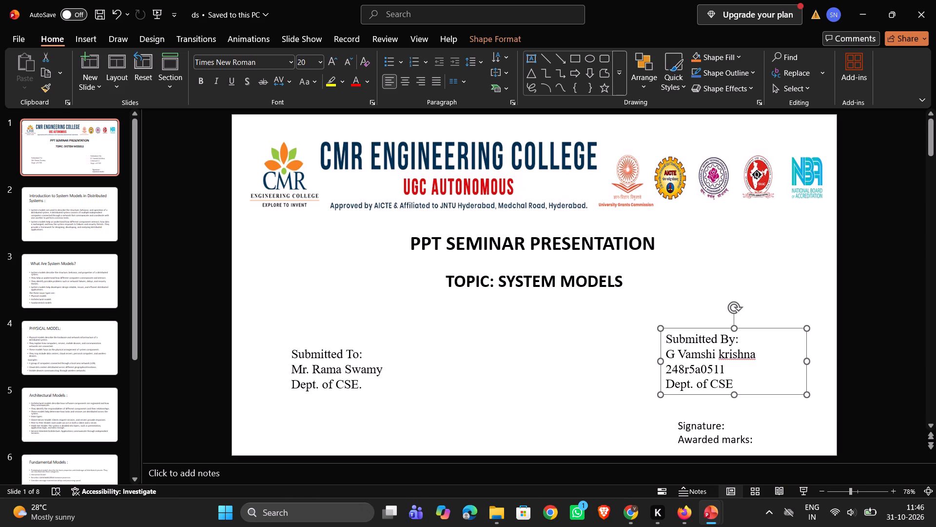
{"action": "left_click", "coordinate": [725, 434]}
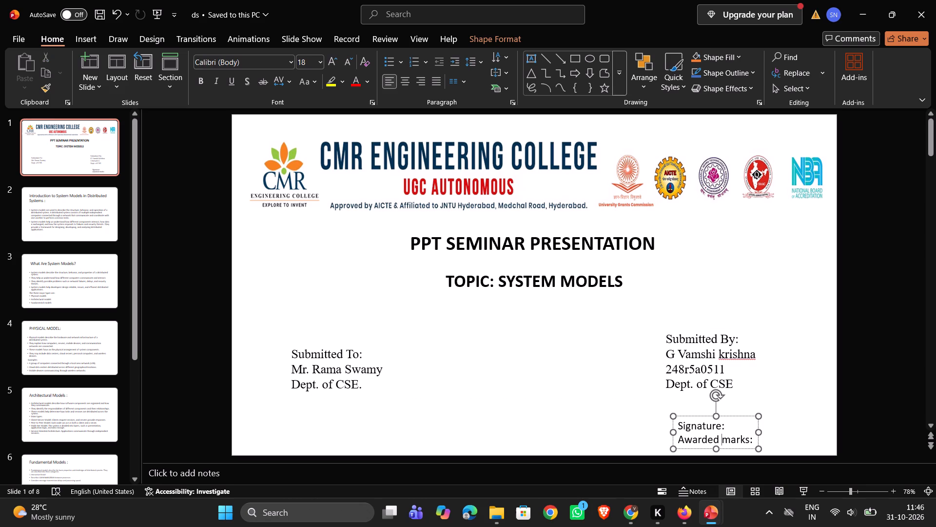
{"action": "left_click", "coordinate": [778, 381]}
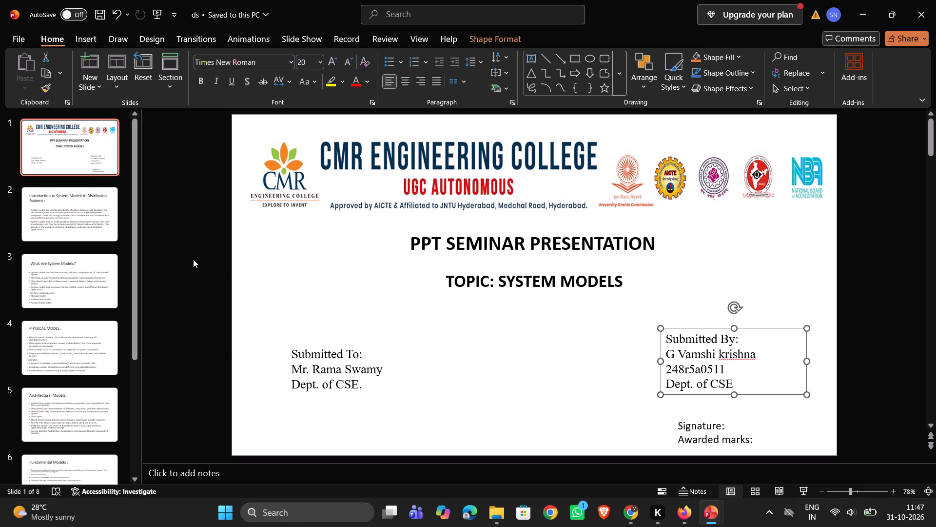
Open slide 8, Conclusion, to examine its content.
{"action": "scroll", "coordinate": [71, 287], "scroll_direction": "down", "scroll_amount": 6}
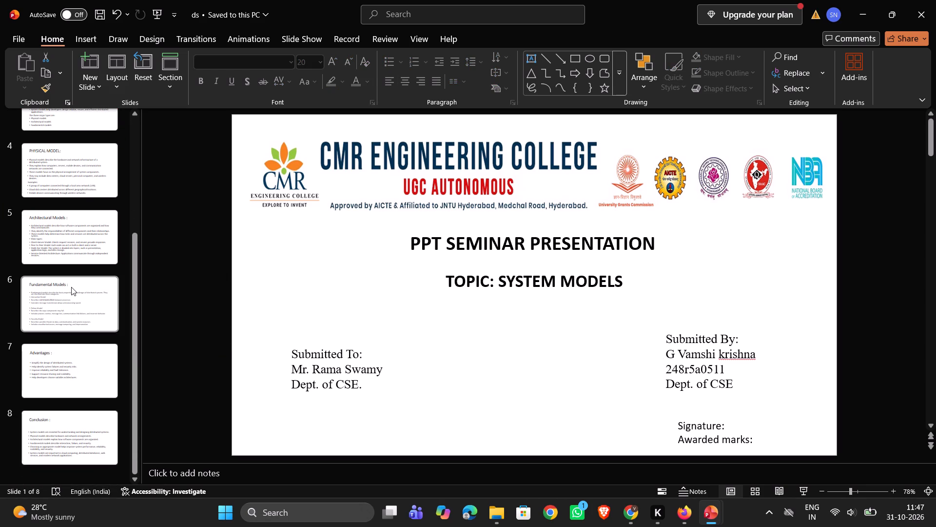
{"action": "left_click", "coordinate": [94, 451]}
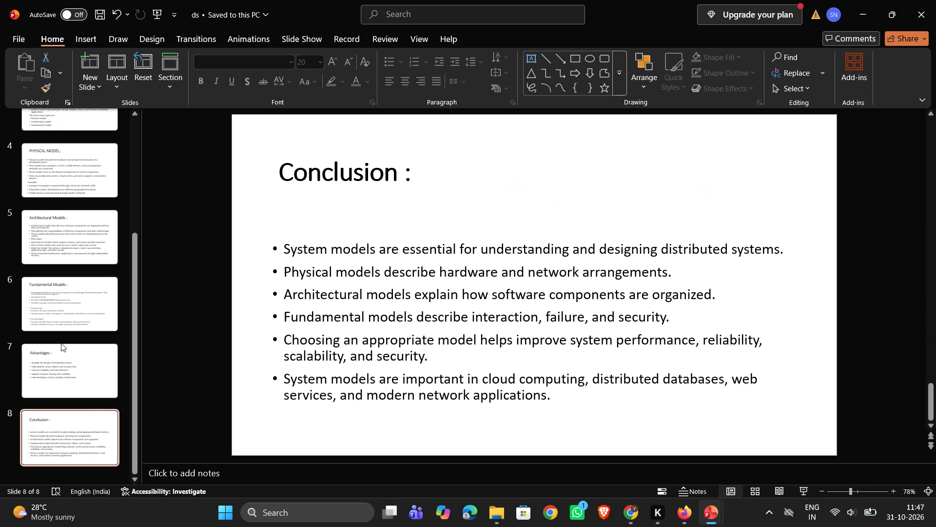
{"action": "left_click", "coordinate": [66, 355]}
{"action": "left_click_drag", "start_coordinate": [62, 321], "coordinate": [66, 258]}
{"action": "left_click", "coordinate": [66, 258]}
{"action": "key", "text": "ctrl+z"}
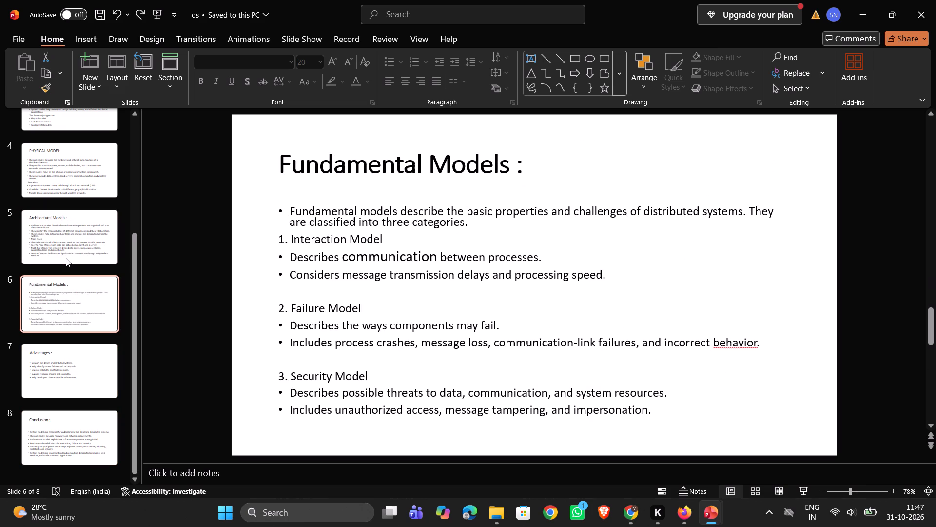
Return to the title slide and save the ds presentation.
{"action": "scroll", "coordinate": [363, 272], "scroll_direction": "up", "scroll_amount": 5}
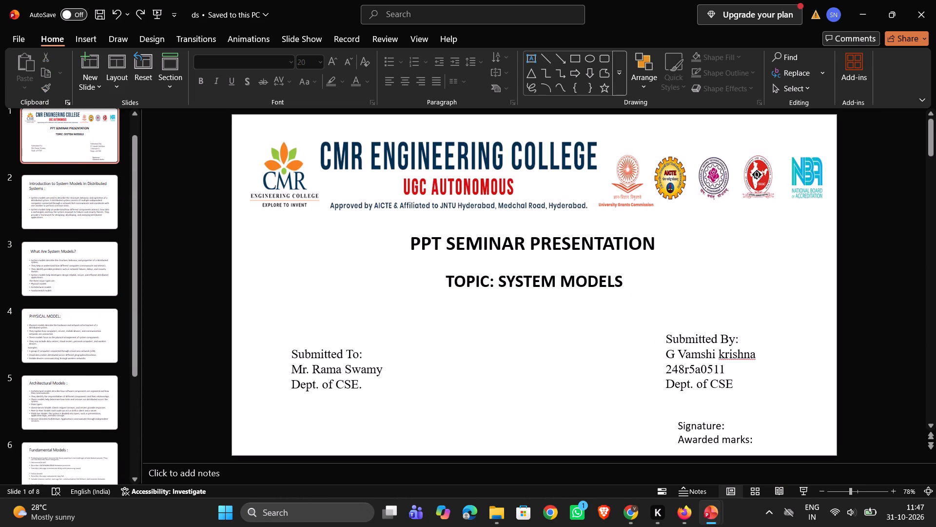
{"action": "scroll", "coordinate": [363, 272], "scroll_direction": "up", "scroll_amount": 2}
{"action": "left_click", "coordinate": [22, 36]}
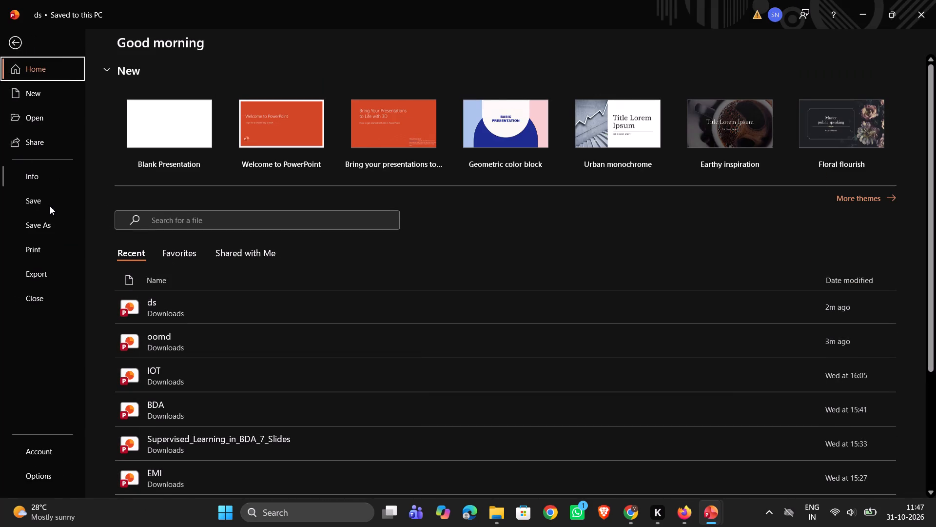
{"action": "left_click", "coordinate": [39, 201]}
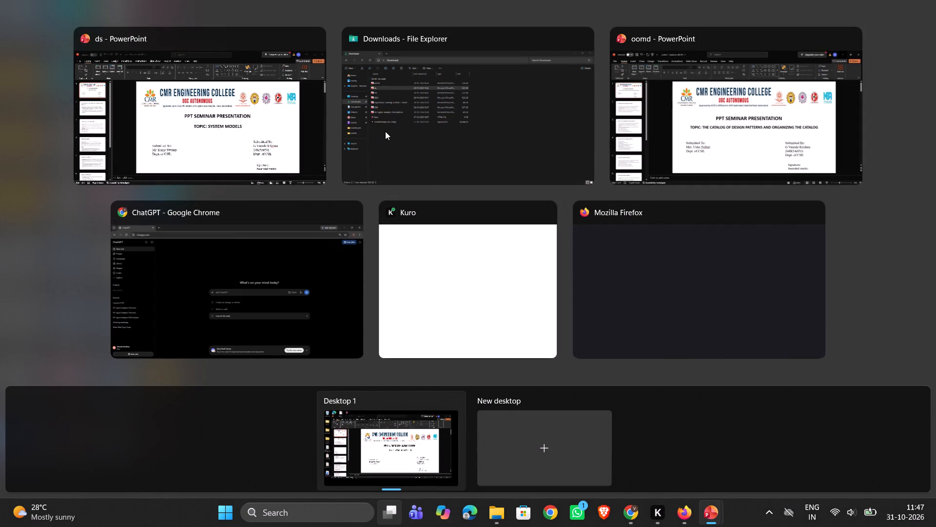
Switch to File Explorer and open the IOT presentation from the Downloads folder.
{"action": "left_click", "coordinate": [421, 121]}
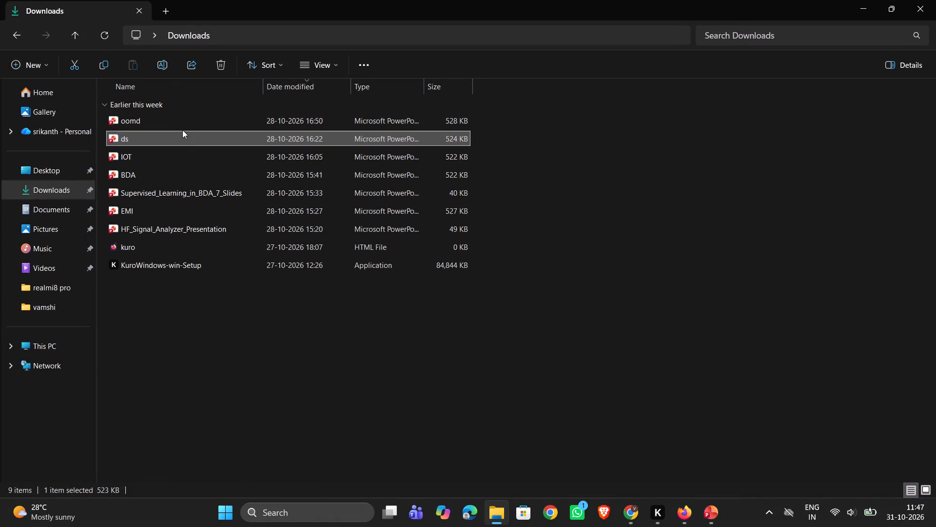
{"action": "double_click", "coordinate": [175, 136]}
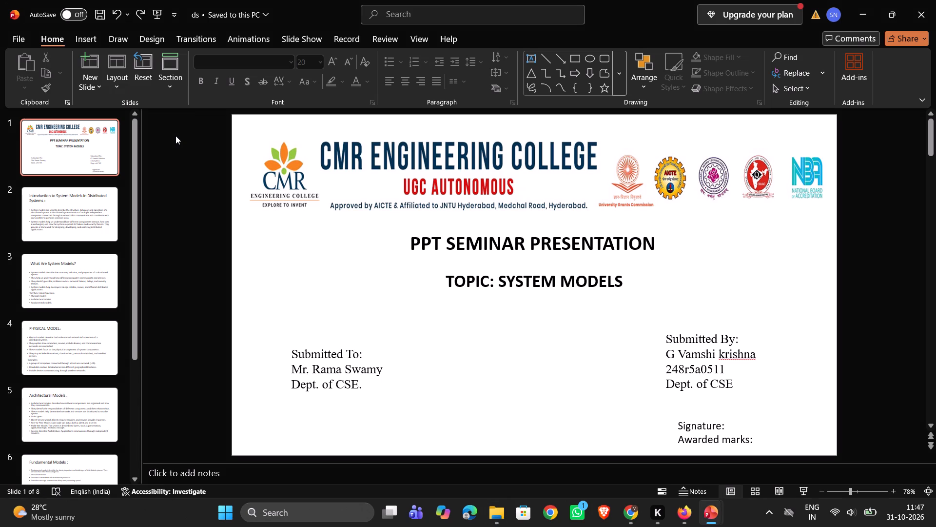
{"action": "left_click", "coordinate": [863, 14]}
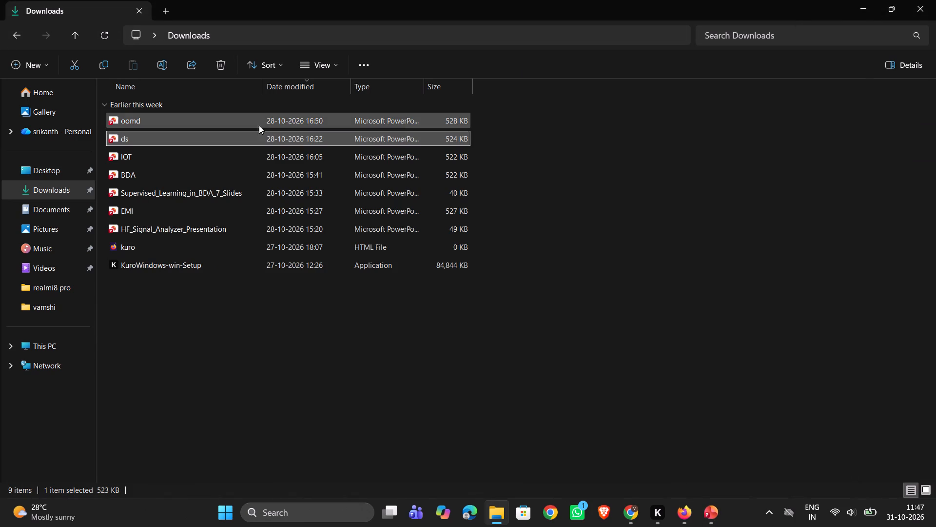
{"action": "double_click", "coordinate": [216, 157]}
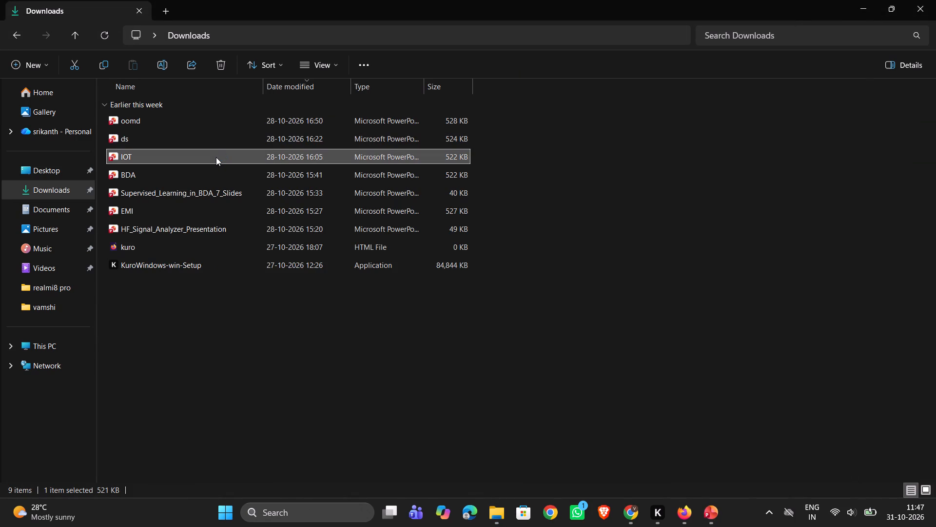
{"action": "double_click", "coordinate": [184, 152]}
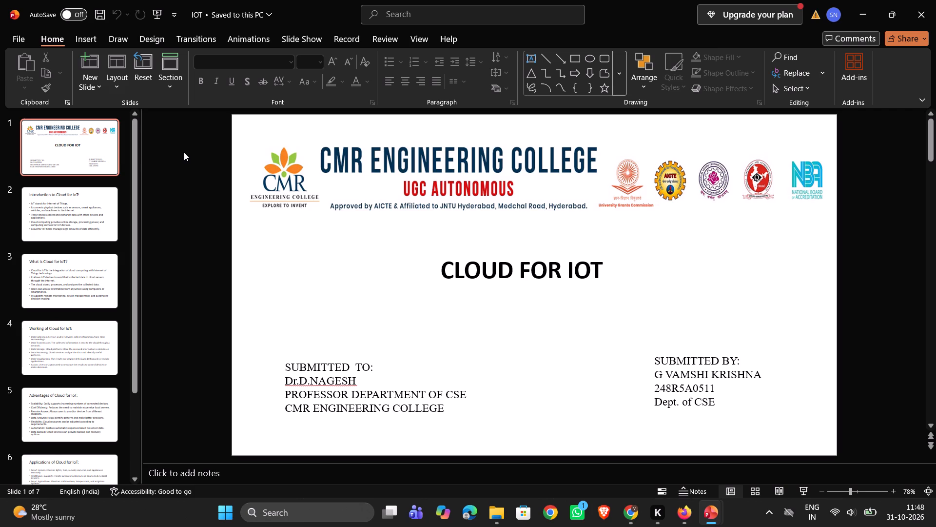
Insert the label "TOPIC: " before CLOUD FOR IOT in the title on slide 1.
{"action": "left_click", "coordinate": [435, 272]}
{"action": "double_click", "coordinate": [452, 274]}
{"action": "left_click", "coordinate": [452, 274]}
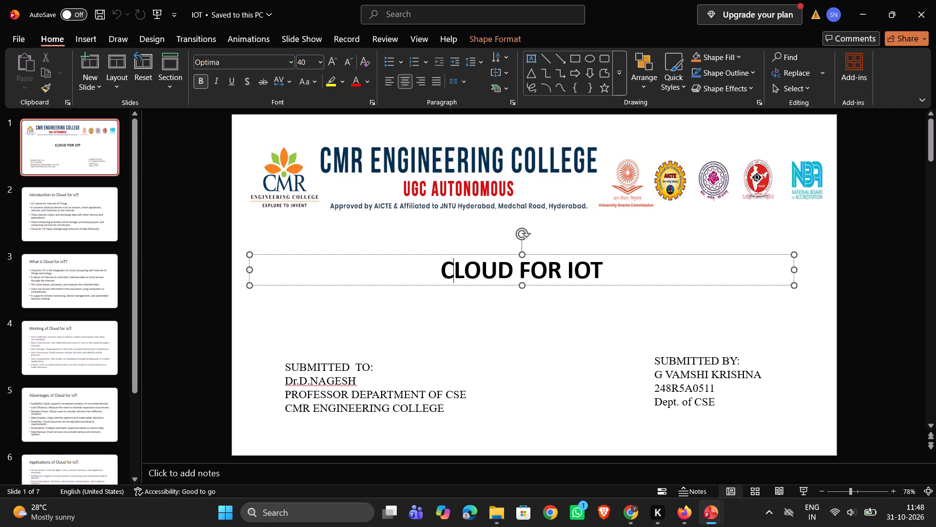
{"action": "key", "text": "Left"}
{"action": "key", "text": "t"}
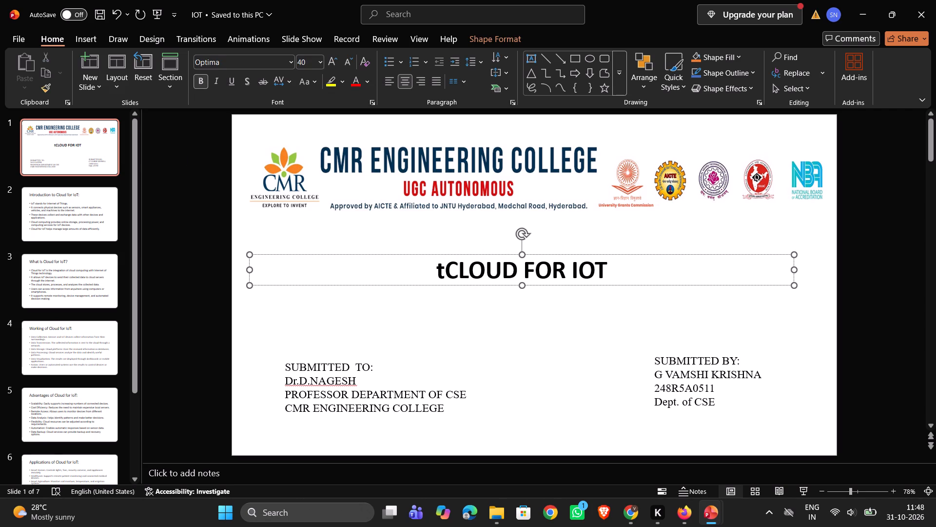
{"action": "key", "text": "BackSpace"}
{"action": "type", "text": "TOPIC"}
{"action": "type", "text": ":"}
{"action": "key", "text": "space"}
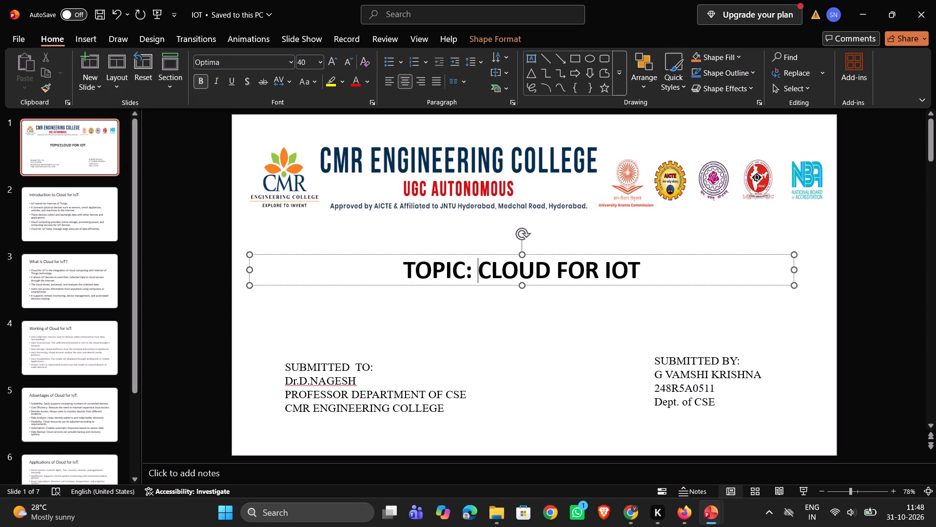
Reduce the "TOPIC: CLOUD FOR IOT" title to font size 28 and move it slightly down and left.
{"action": "key", "text": "ctrl+a"}
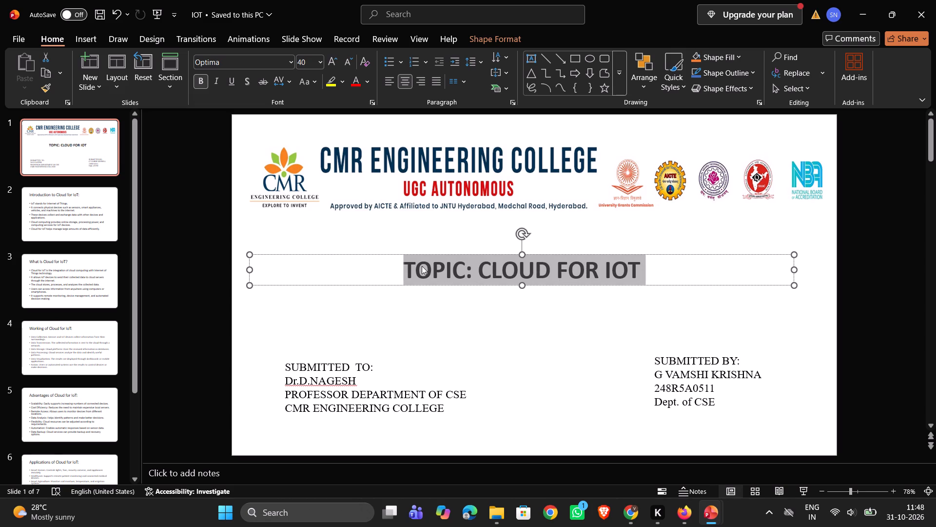
{"action": "triple_click", "coordinate": [351, 61]}
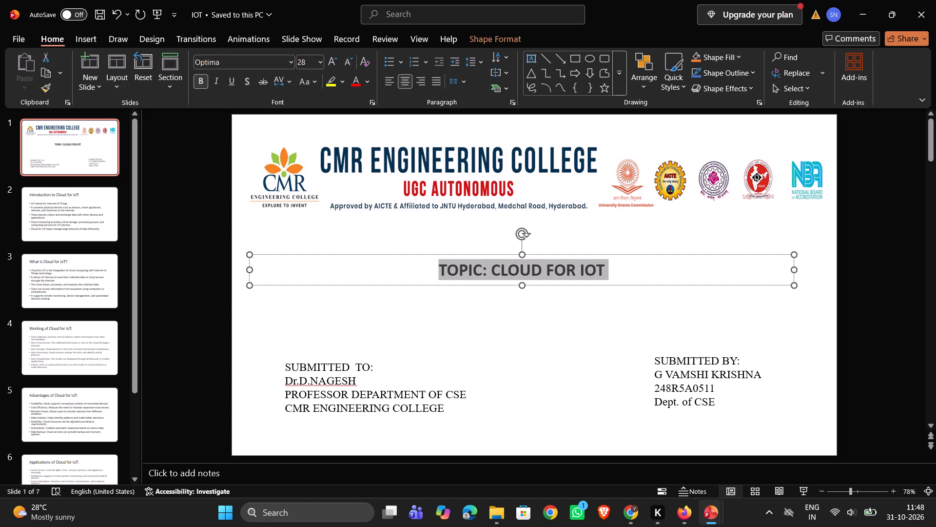
{"action": "left_click_drag", "start_coordinate": [475, 255], "coordinate": [459, 278]}
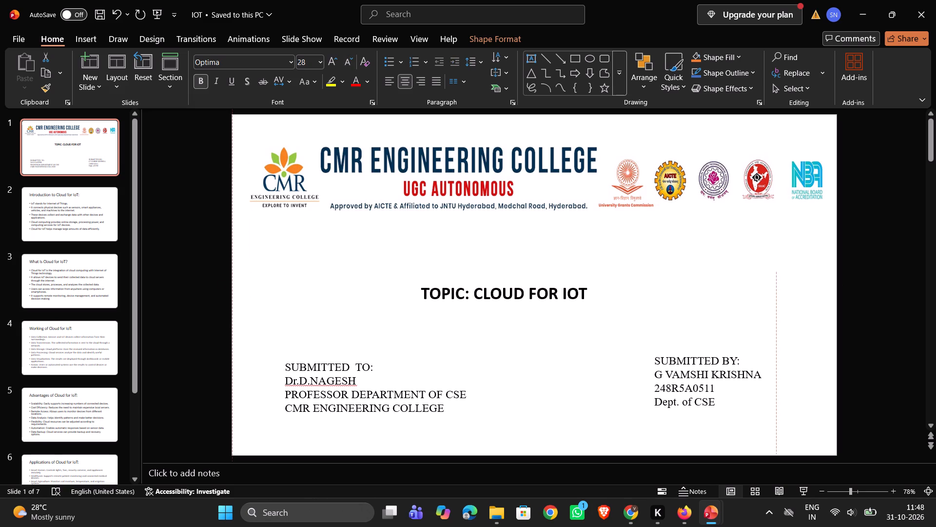
{"action": "left_click_drag", "start_coordinate": [459, 278], "coordinate": [467, 272]}
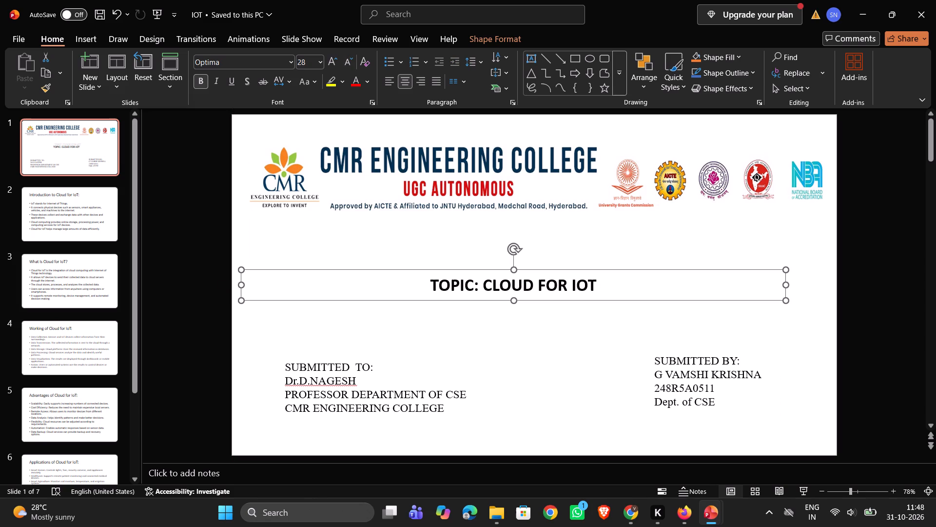
Add a text box above the topic title containing the heading "PPT SEMINAR PRESENTATION".
{"action": "double_click", "coordinate": [415, 239]}
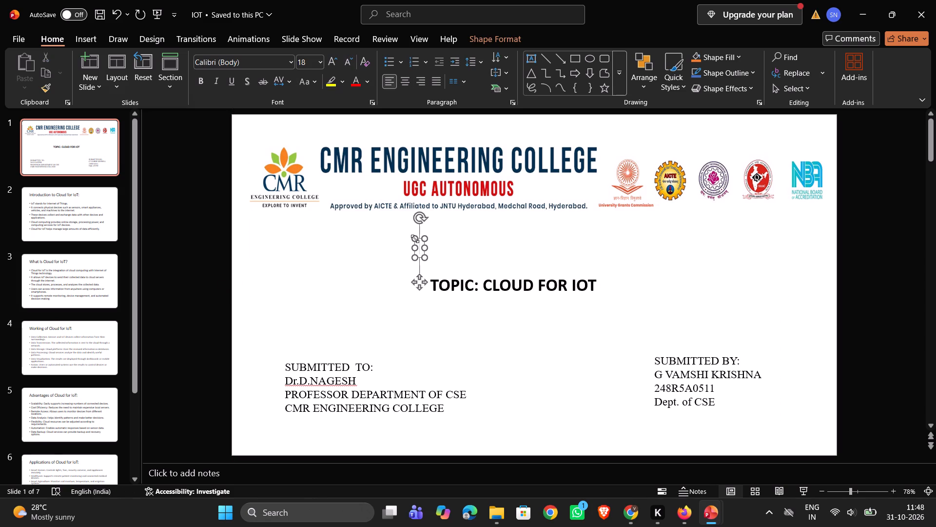
{"action": "type", "text": "PPT SEMINAR PRE"}
{"action": "type", "text": "SEN"}
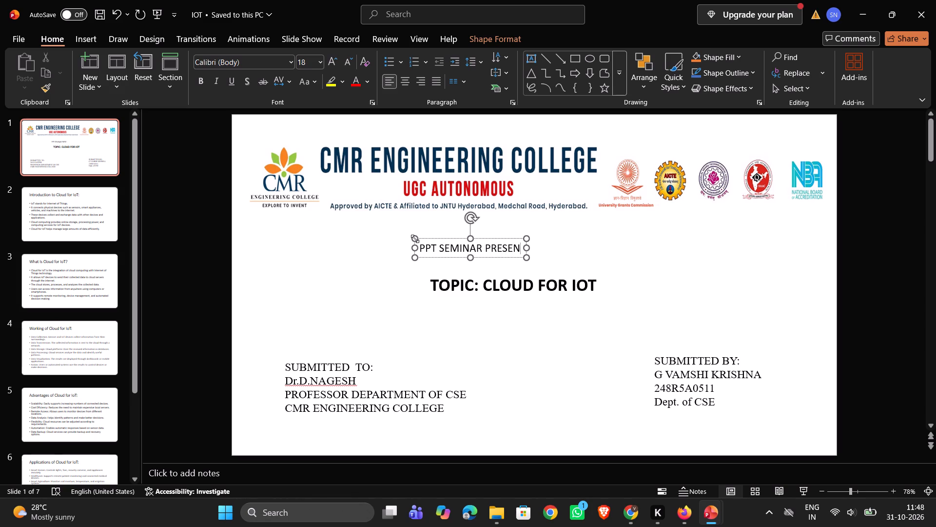
{"action": "type", "text": "TATION"}
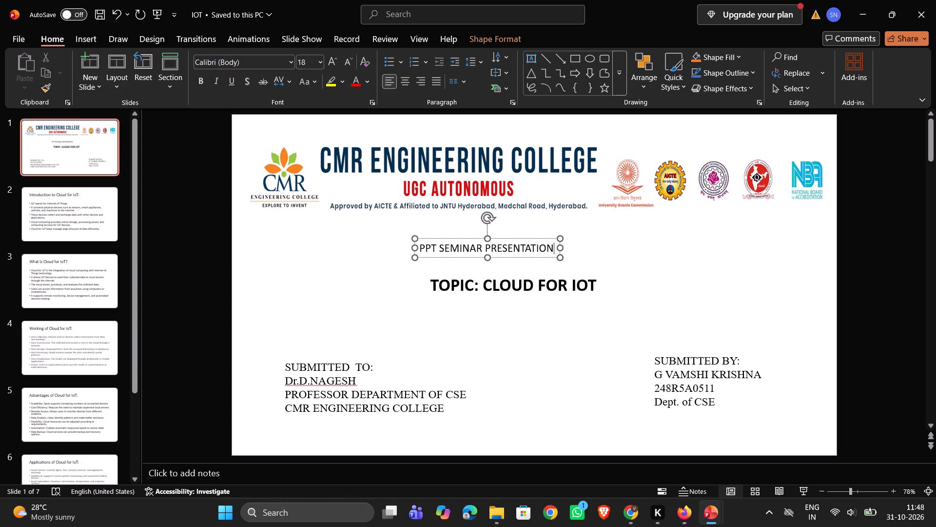
Make the "PPT SEMINAR PRESENTATION" heading bold and enlarge its font size to 32.
{"action": "key", "text": "ctrl+a"}
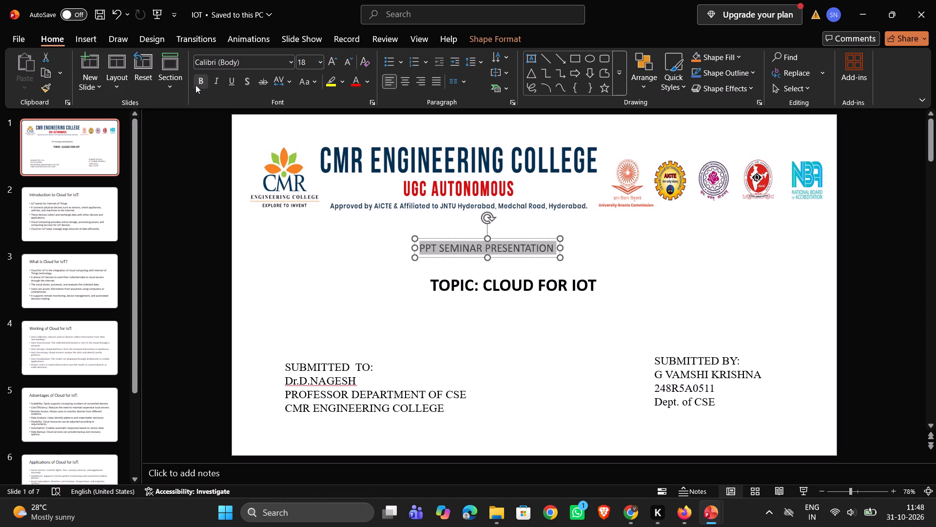
{"action": "left_click", "coordinate": [198, 84]}
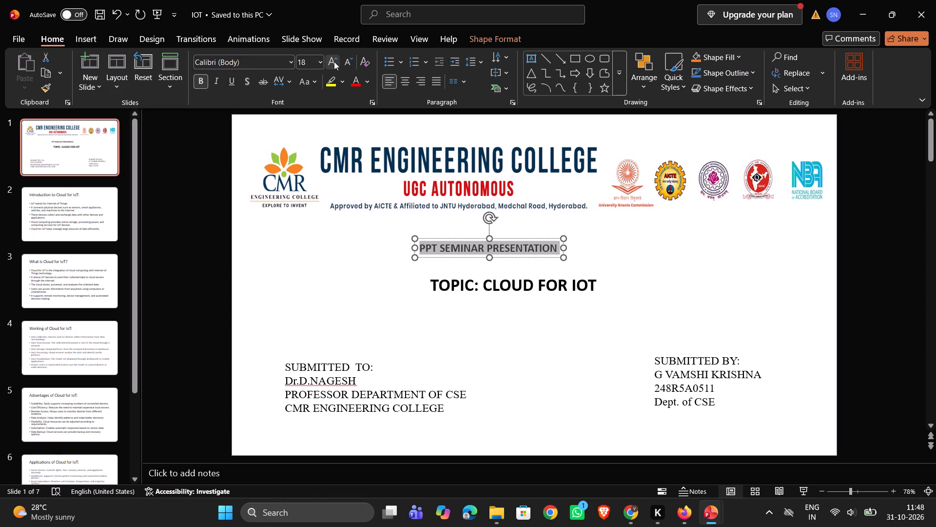
{"action": "triple_click", "coordinate": [334, 61]}
{"action": "left_click", "coordinate": [334, 61]}
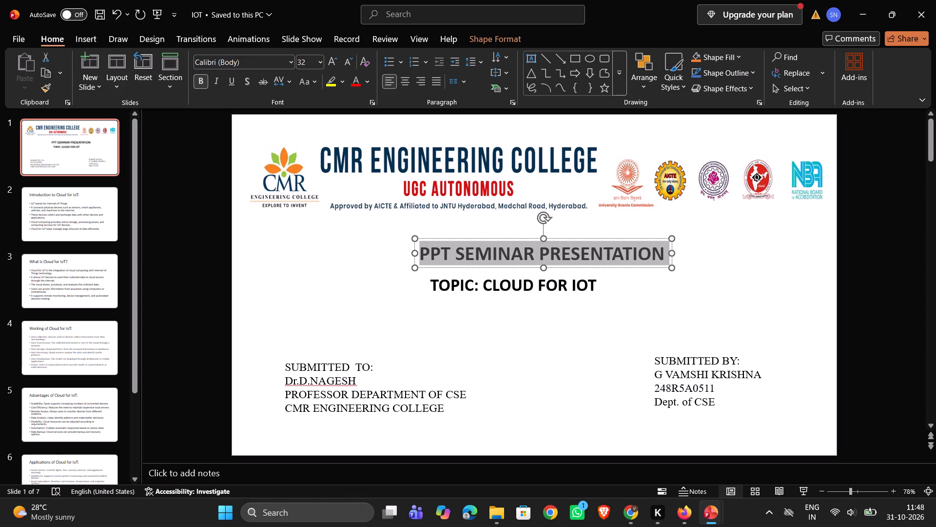
Move the "PPT SEMINAR PRESENTATION" heading left and slightly up so it sits roughly centred above the topic title.
{"action": "left_click_drag", "start_coordinate": [490, 237], "coordinate": [463, 233]}
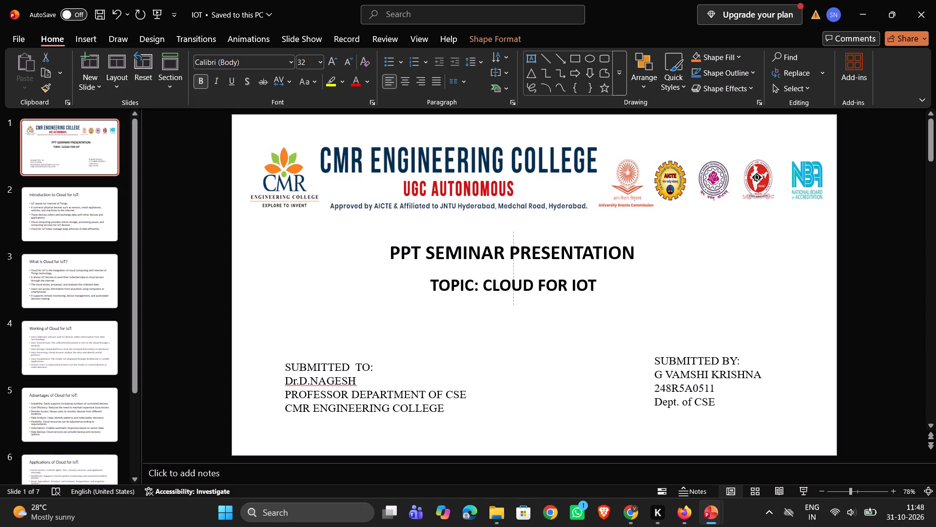
{"action": "left_click_drag", "start_coordinate": [463, 233], "coordinate": [464, 232]}
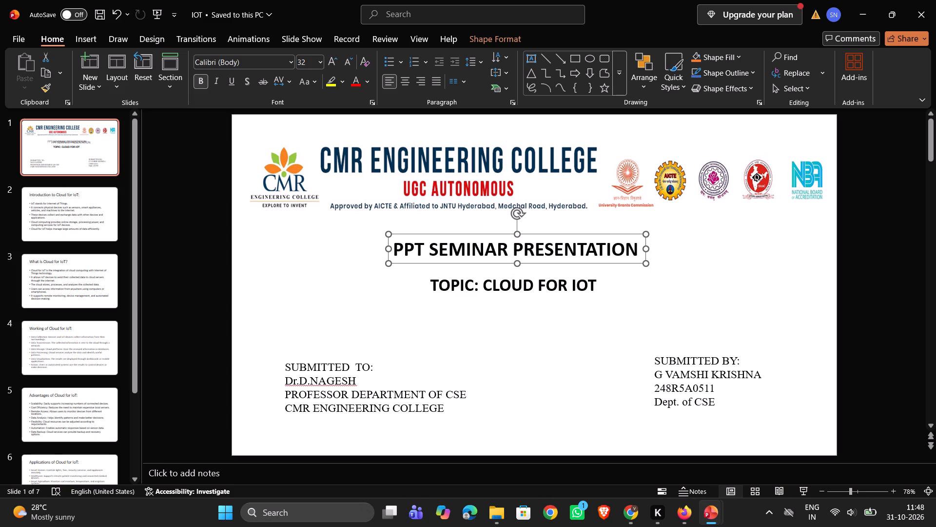
Reduce the "SUBMITTED TO" details text to font size 16 and move its text box slightly up.
{"action": "left_click", "coordinate": [380, 378]}
{"action": "key", "text": "ctrl+a"}
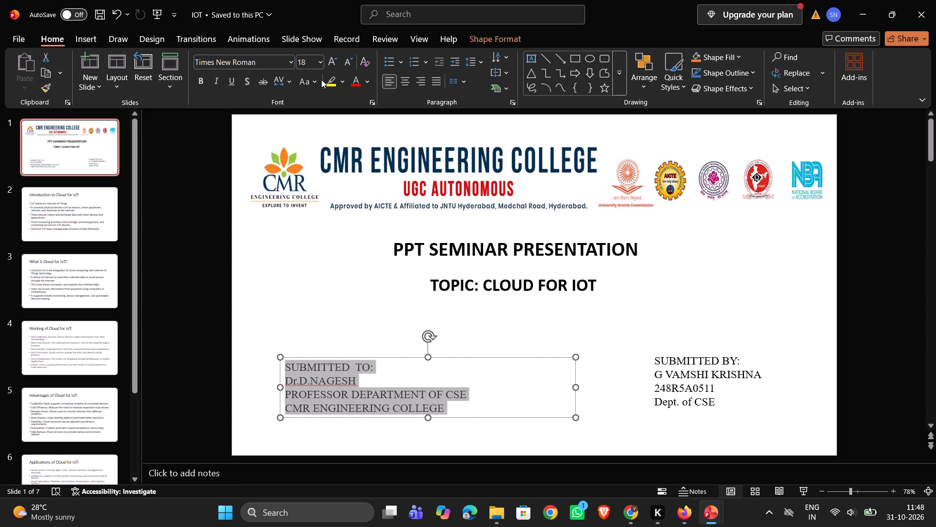
{"action": "left_click", "coordinate": [350, 61]}
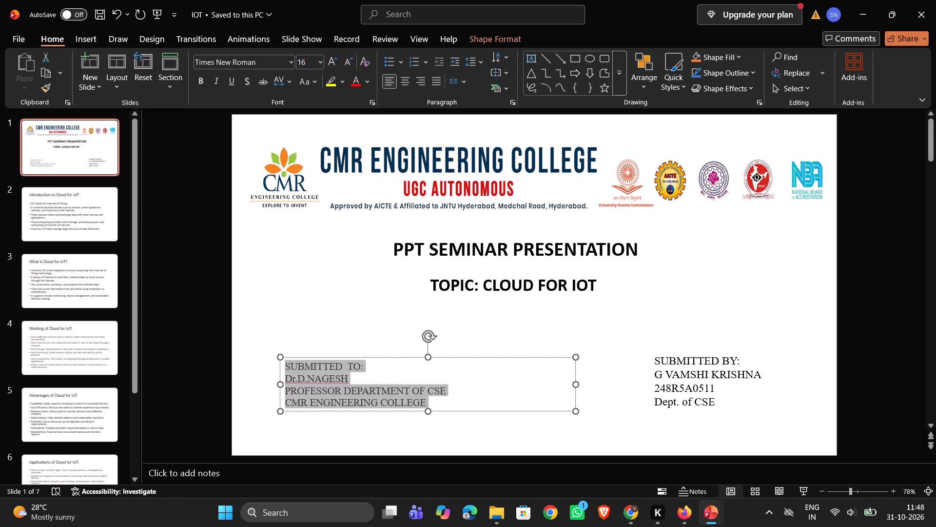
{"action": "left_click_drag", "start_coordinate": [390, 359], "coordinate": [388, 352]}
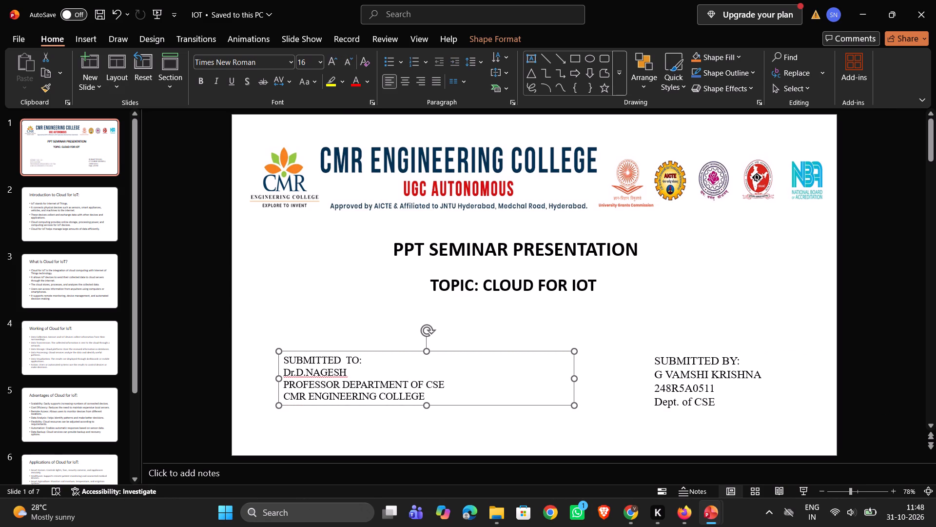
Reduce all text in the "SUBMITTED BY" details block to font size 16.
{"action": "left_click", "coordinate": [670, 369]}
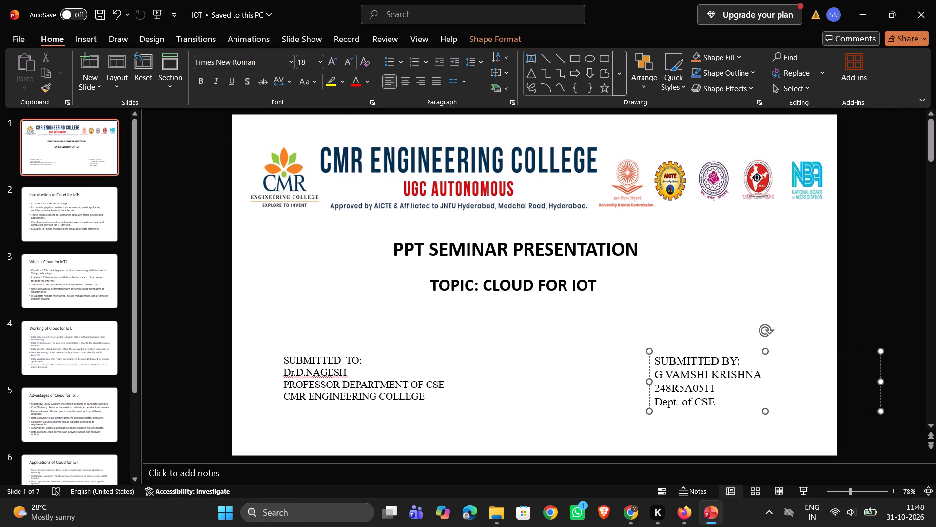
{"action": "key", "text": "ctrl+a"}
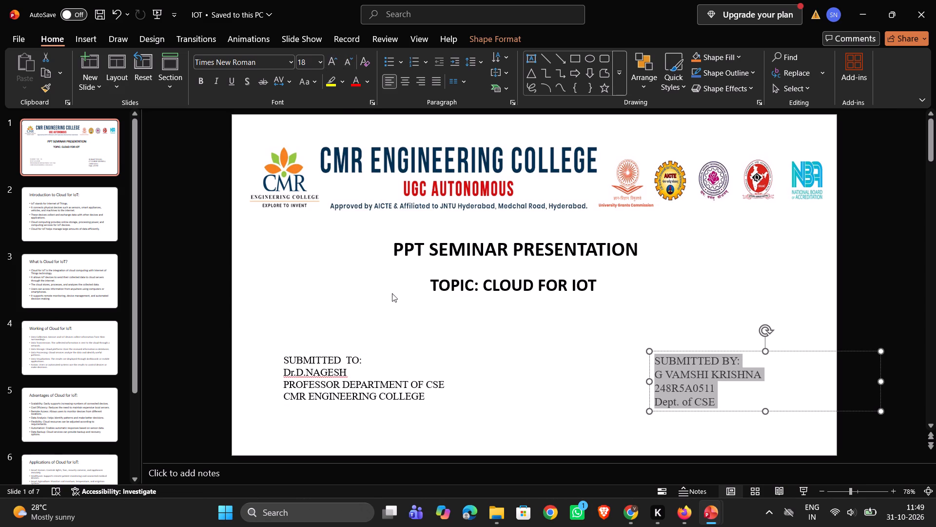
{"action": "left_click", "coordinate": [331, 414]}
{"action": "left_click", "coordinate": [330, 391]}
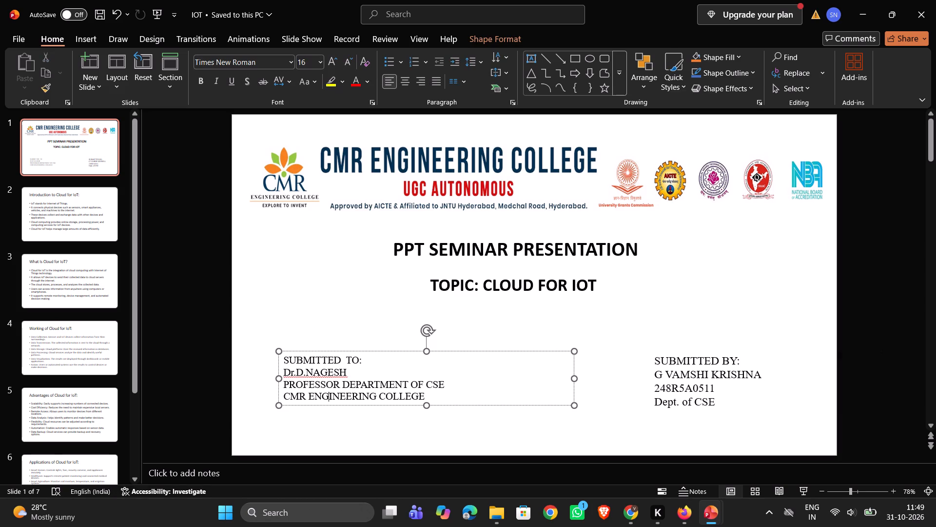
{"action": "double_click", "coordinate": [724, 380]}
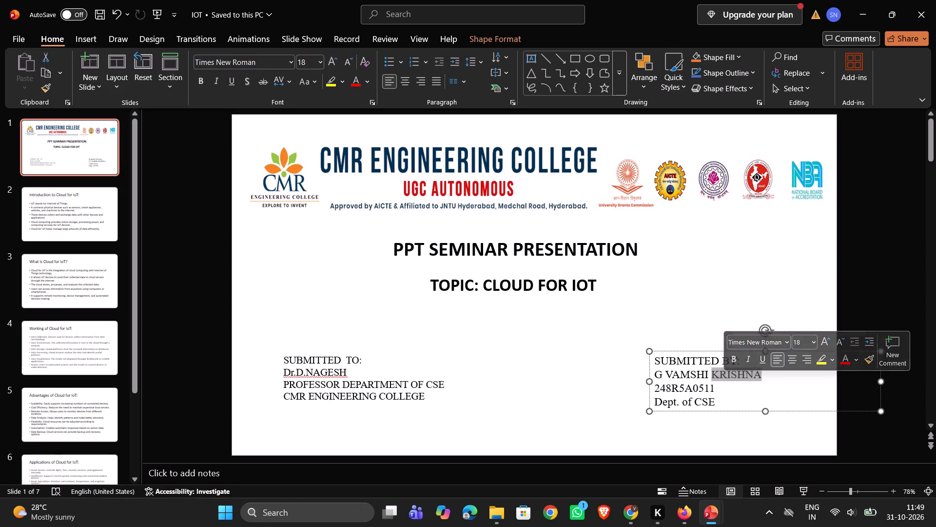
{"action": "left_click", "coordinate": [749, 396]}
{"action": "key", "text": "ctrl+a"}
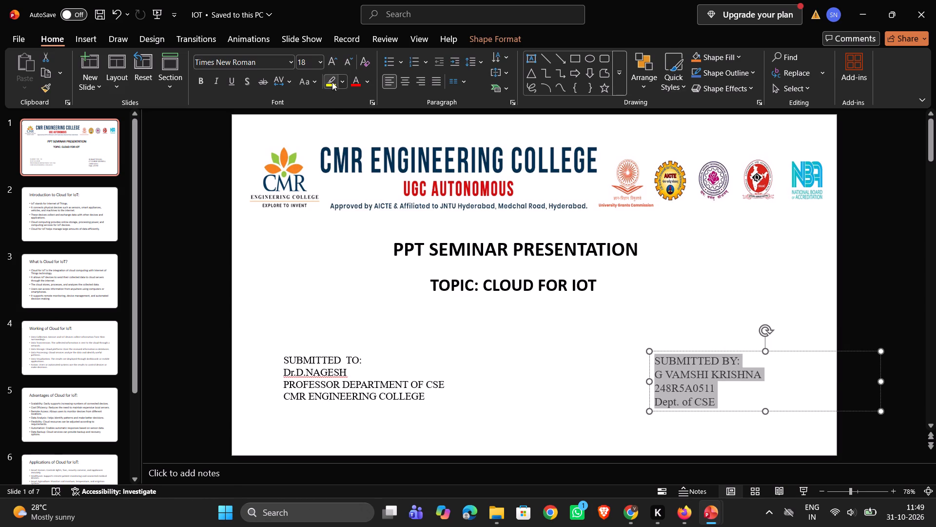
{"action": "left_click", "coordinate": [349, 62]}
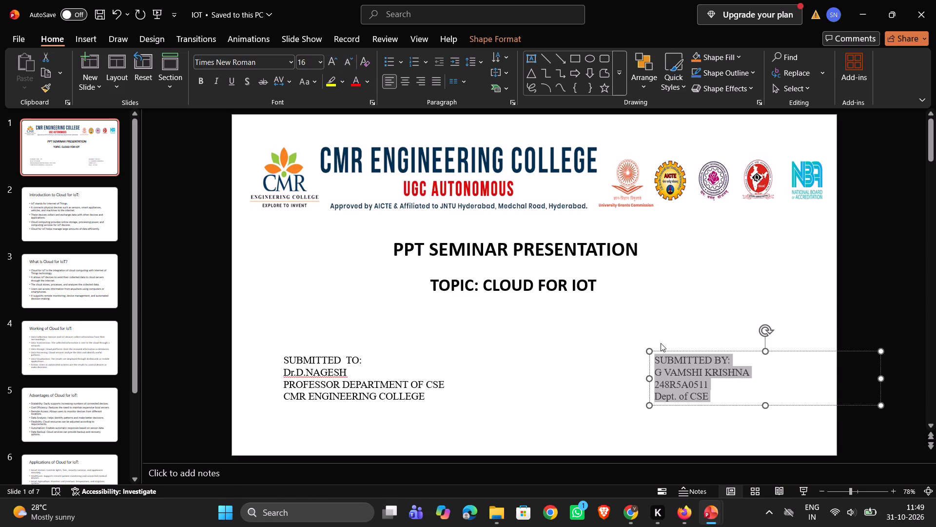
Move the "SUBMITTED BY" text box up and slightly to the right on the title slide.
{"action": "left_click_drag", "start_coordinate": [671, 349], "coordinate": [668, 334]}
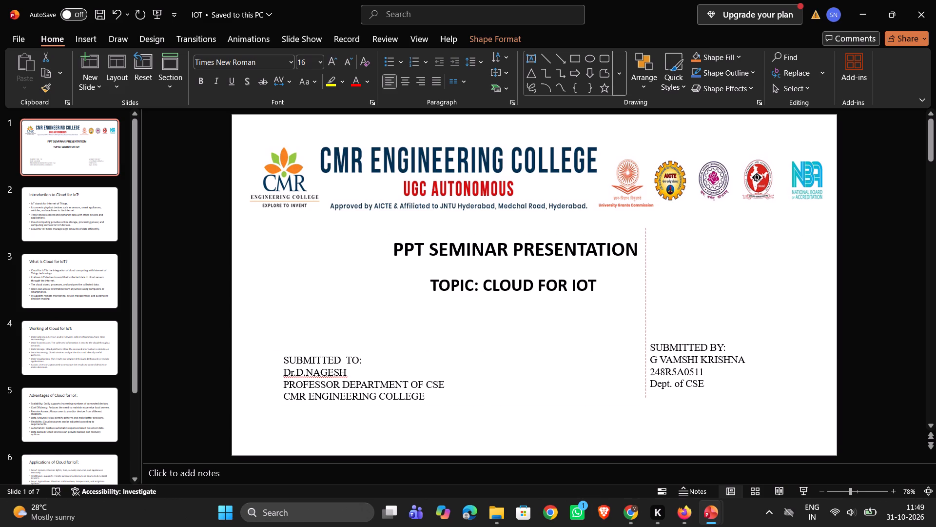
{"action": "left_click_drag", "start_coordinate": [668, 334], "coordinate": [680, 335]}
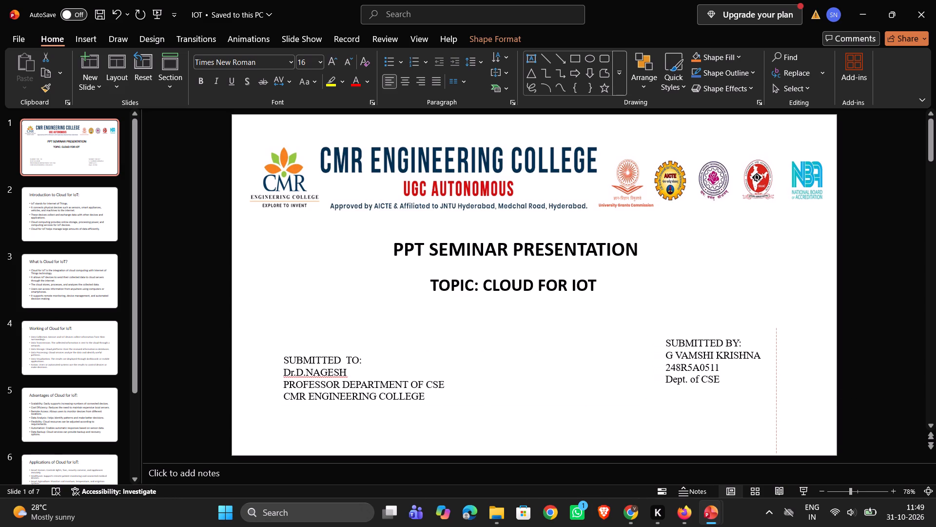
{"action": "left_click_drag", "start_coordinate": [680, 335], "coordinate": [683, 336]}
Select the "SUBMITTED TO" text box as a whole object.
{"action": "left_click_drag", "start_coordinate": [353, 376], "coordinate": [382, 352]}
{"action": "double_click", "coordinate": [382, 352]}
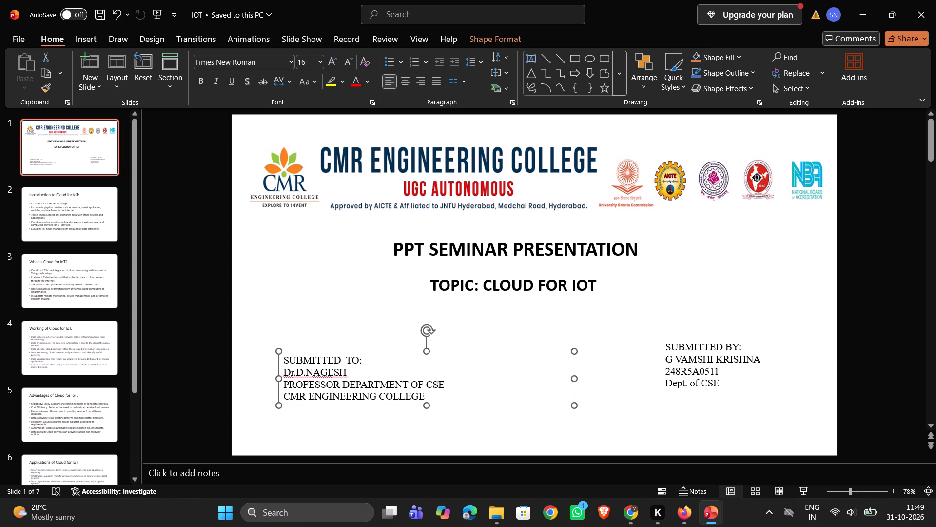
Move the SUBMITTED TO block up so it is level with the SUBMITTED BY block.
{"action": "left_click", "coordinate": [385, 348]}
{"action": "left_click_drag", "start_coordinate": [385, 348], "coordinate": [385, 333]}
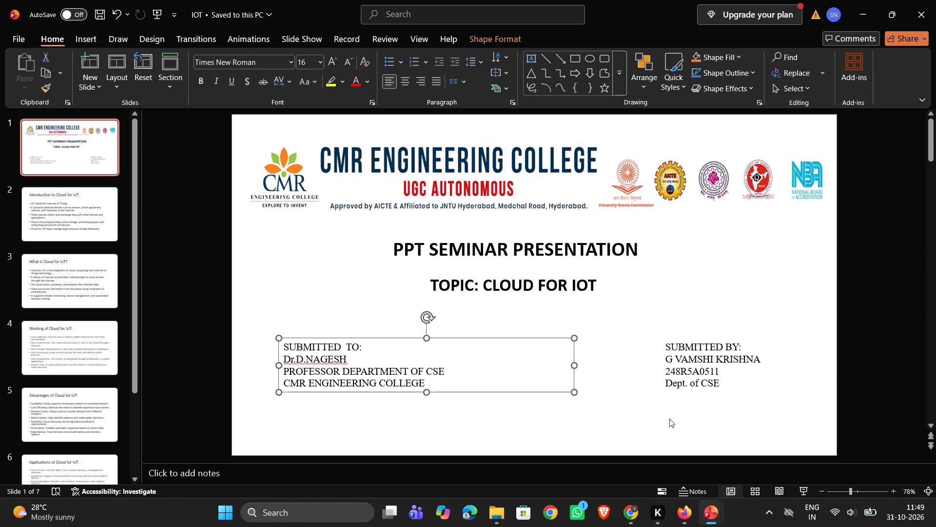
Add a text box below the SUBMITTED BY block with the lines "Signature:" and "Awarded marks:".
{"action": "double_click", "coordinate": [671, 419]}
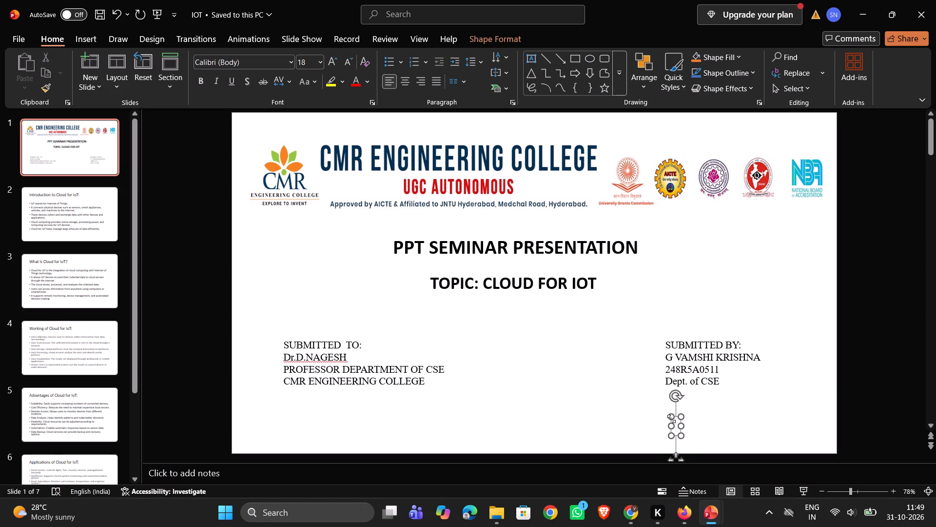
{"action": "key", "text": "s"}
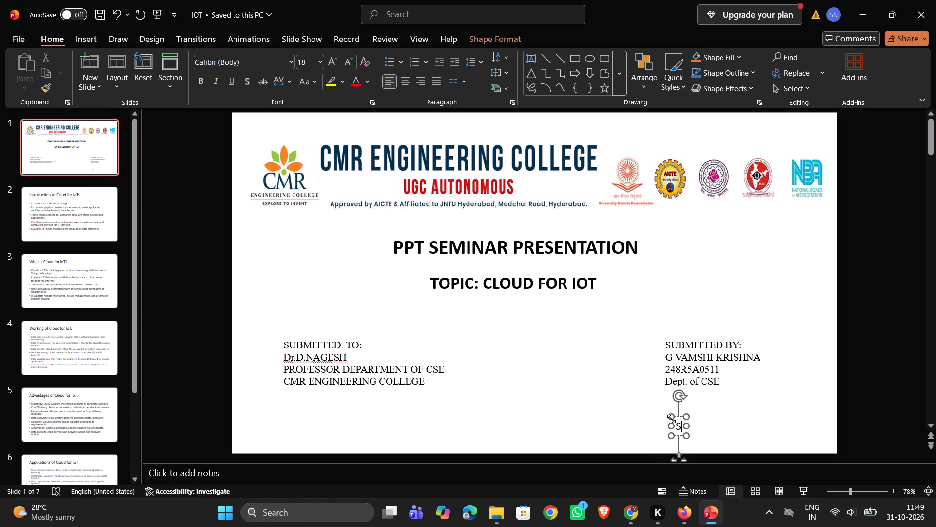
{"action": "type", "text": "ig"}
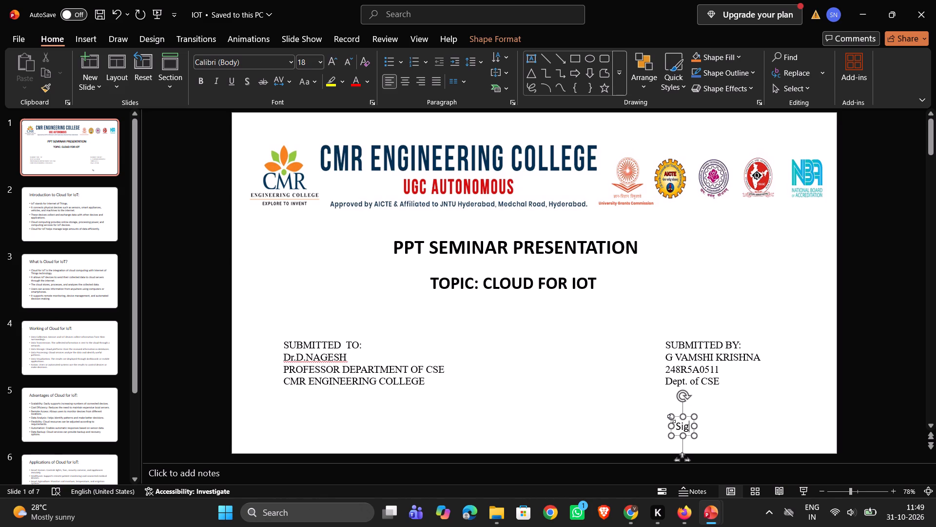
{"action": "type", "text": "nature"}
{"action": "key", "text": "shift+colon"}
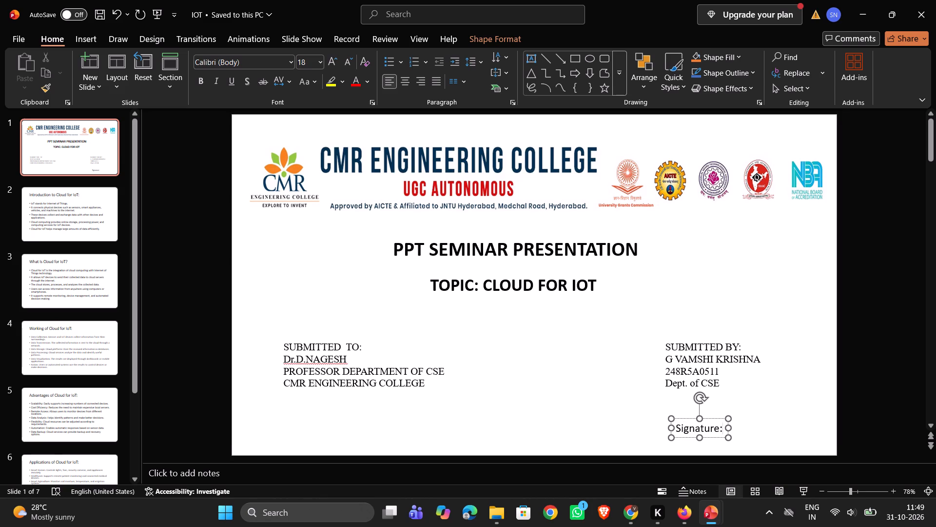
{"action": "key", "text": "Return"}
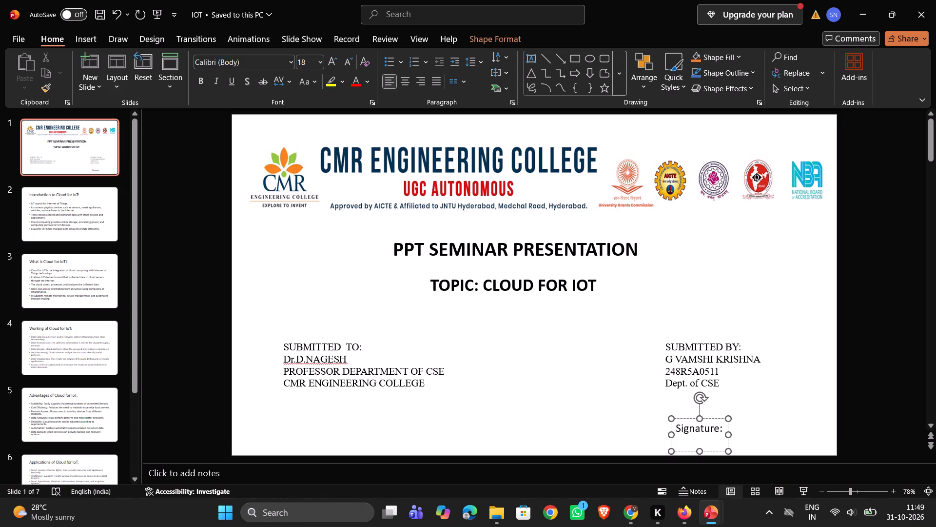
{"action": "type", "text": "Awa"}
{"action": "type", "text": "rded marks"}
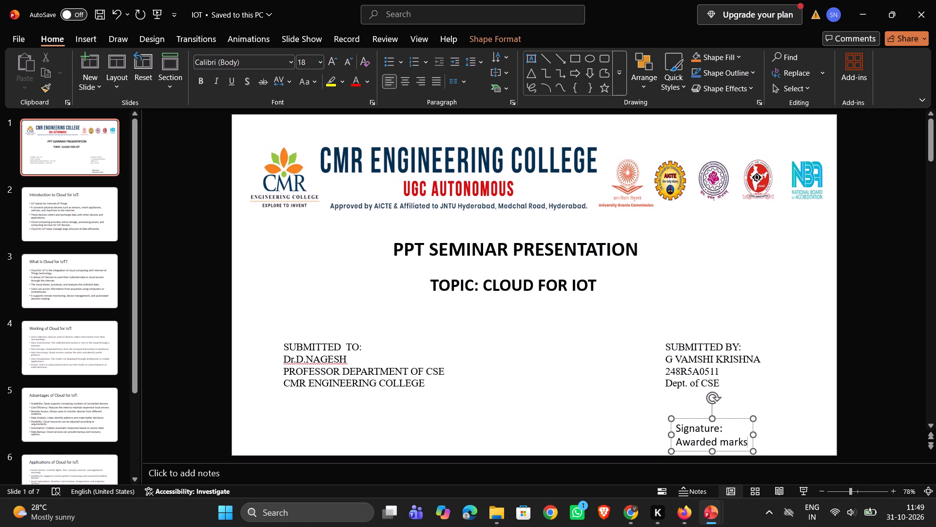
{"action": "key", "text": "shift+colon"}
{"action": "left_click", "coordinate": [660, 430]}
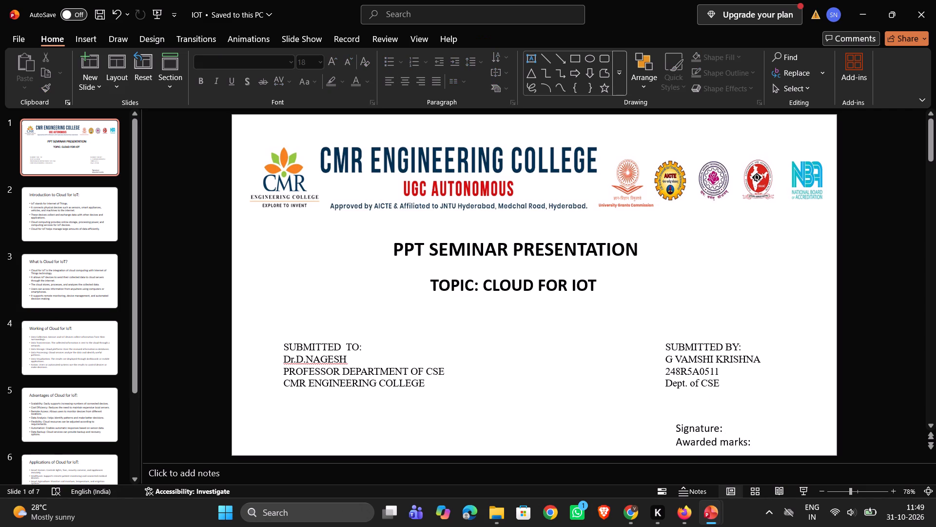
Nudge the signature and awarded marks text box slightly up and to the right on the slide.
{"action": "left_click_drag", "start_coordinate": [699, 430], "coordinate": [694, 426]}
{"action": "left_click", "coordinate": [694, 426]}
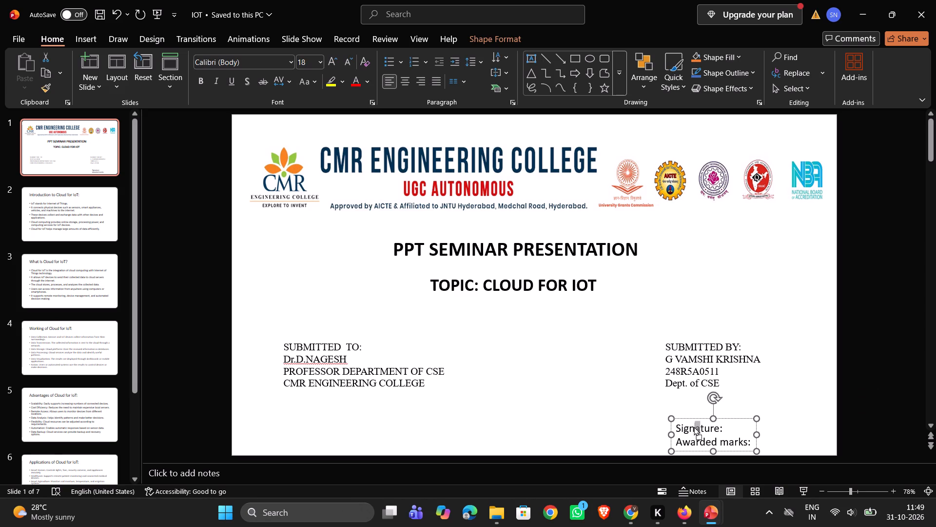
{"action": "left_click", "coordinate": [739, 418]}
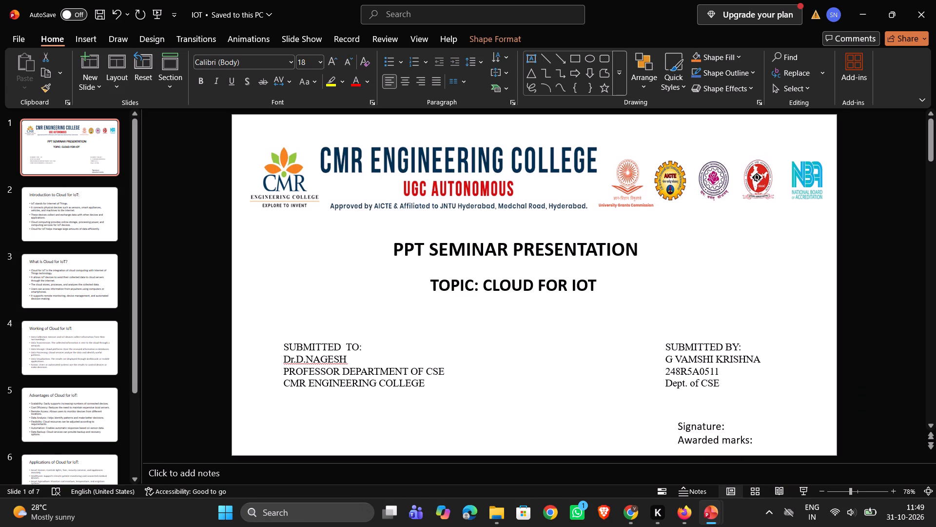
{"action": "left_click", "coordinate": [570, 393]}
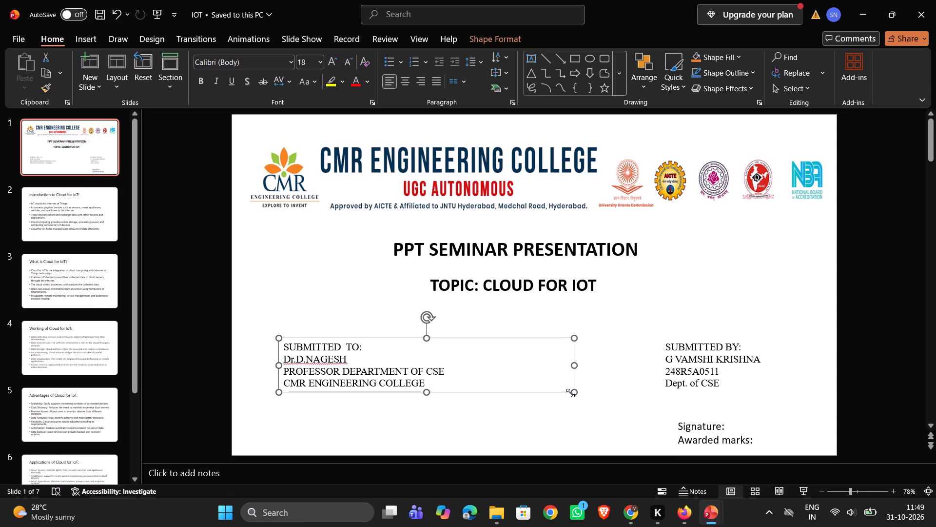
{"action": "left_click", "coordinate": [622, 293]}
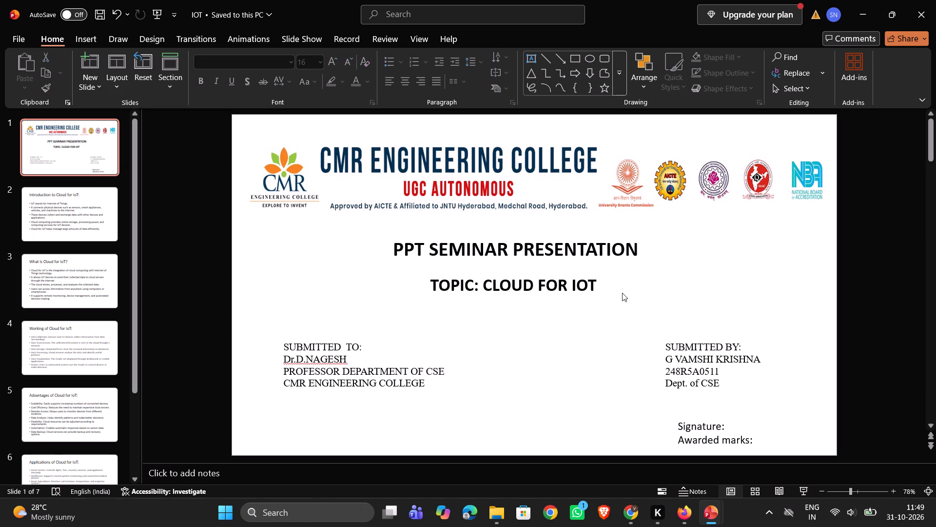
Glance through the following slides, return to the title slide and save the IOT presentation.
{"action": "left_click", "coordinate": [0, 224]}
{"action": "left_click", "coordinate": [106, 287]}
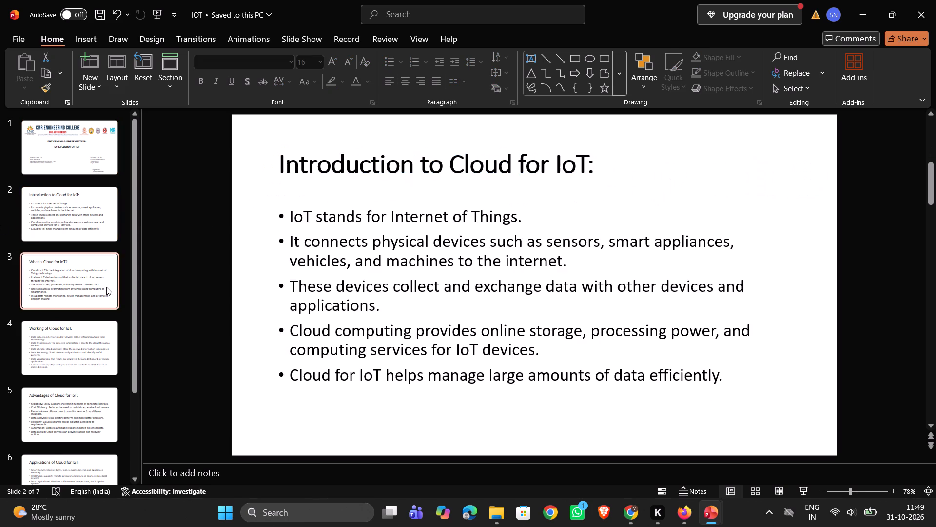
{"action": "left_click", "coordinate": [93, 333]}
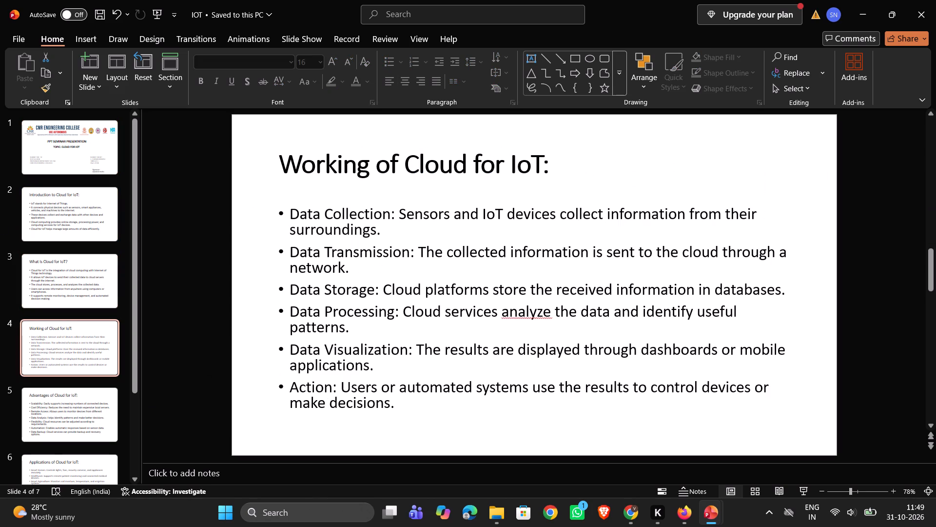
{"action": "scroll", "coordinate": [390, 277], "scroll_direction": "down", "scroll_amount": 9}
{"action": "scroll", "coordinate": [390, 277], "scroll_direction": "up", "scroll_amount": 1}
{"action": "scroll", "coordinate": [396, 370], "scroll_direction": "up", "scroll_amount": 2}
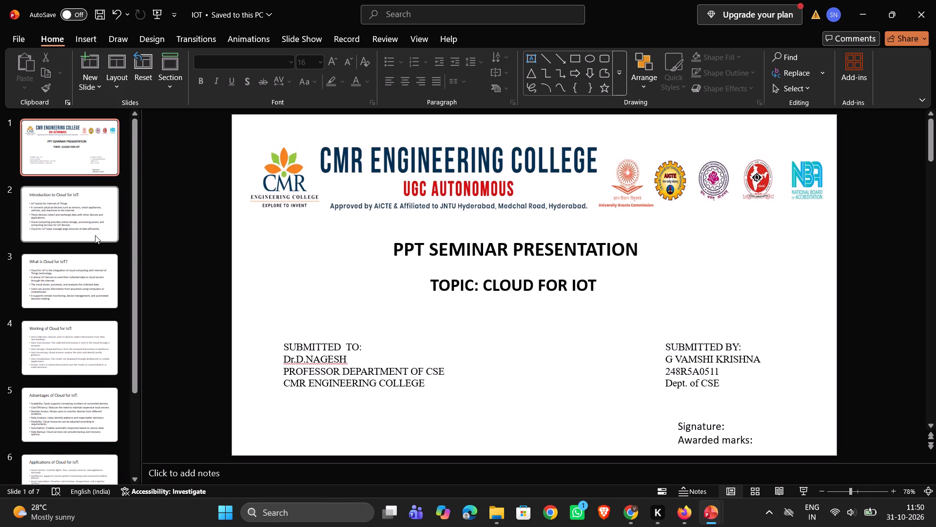
{"action": "key", "text": "ctrl+s"}
Switch to File Explorer and open the BDA presentation from the Downloads folder.
{"action": "left_click", "coordinate": [496, 508]}
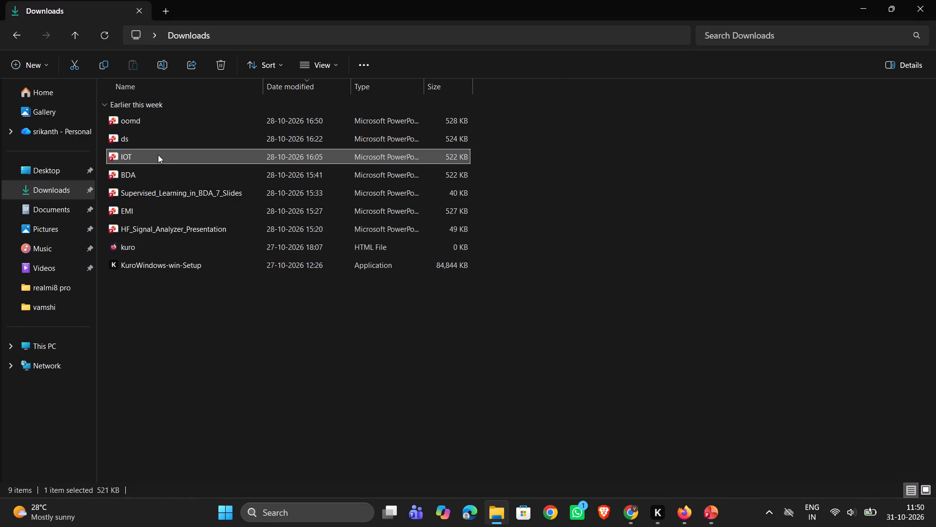
{"action": "double_click", "coordinate": [158, 155]}
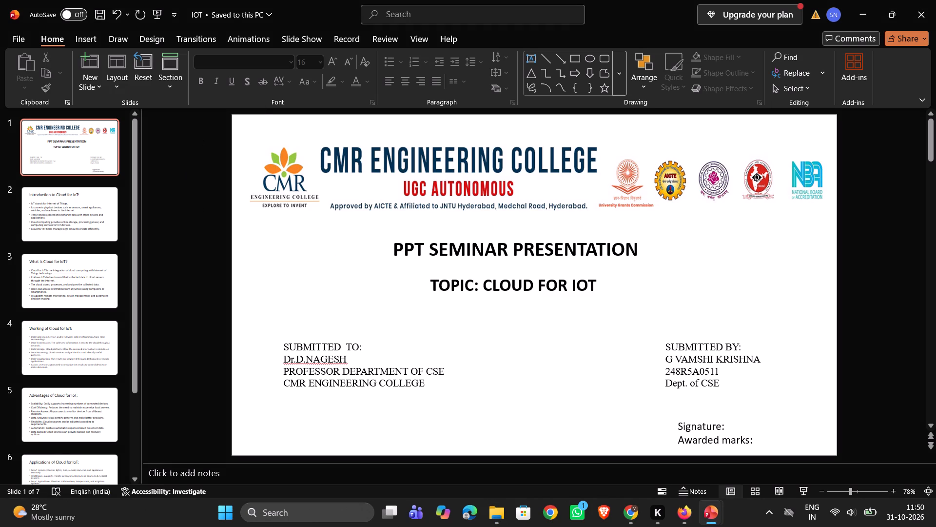
{"action": "scroll", "coordinate": [478, 272], "scroll_direction": "down", "scroll_amount": 3}
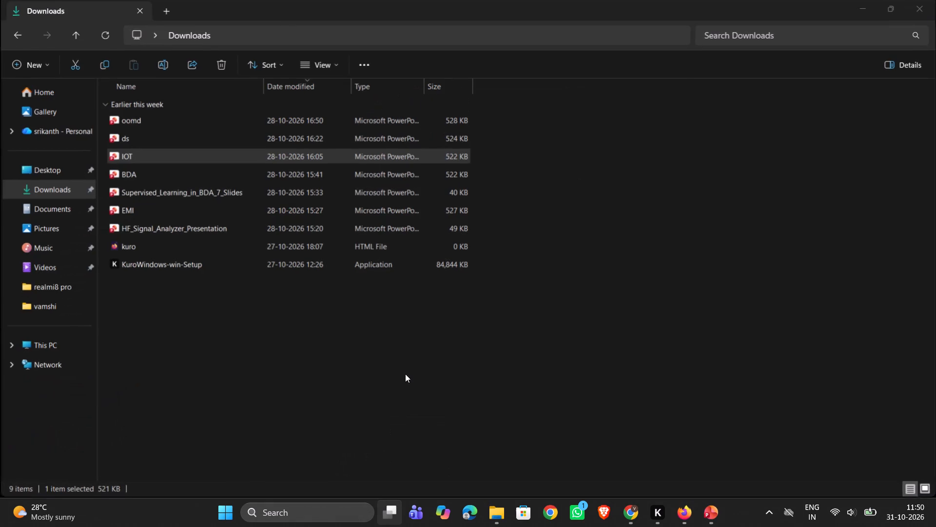
{"action": "double_click", "coordinate": [144, 172]}
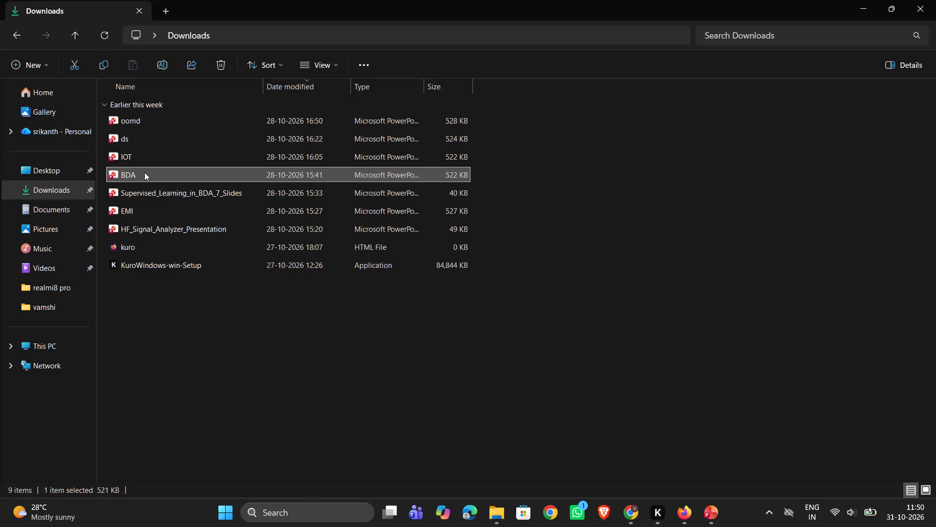
{"action": "double_click", "coordinate": [144, 172]}
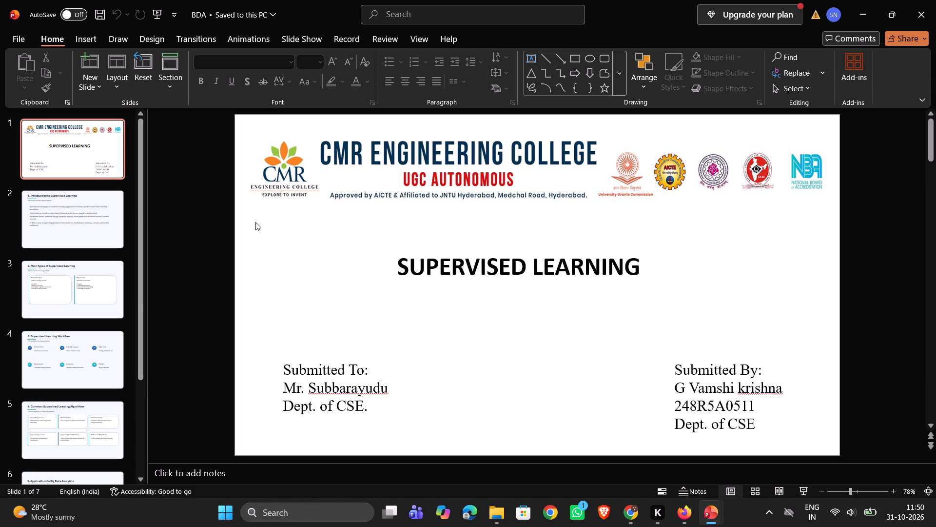
Add a text box at the SUPERVISED LEARNING title containing the heading "PPT SEMINAR PRESENTATION".
{"action": "double_click", "coordinate": [392, 245]}
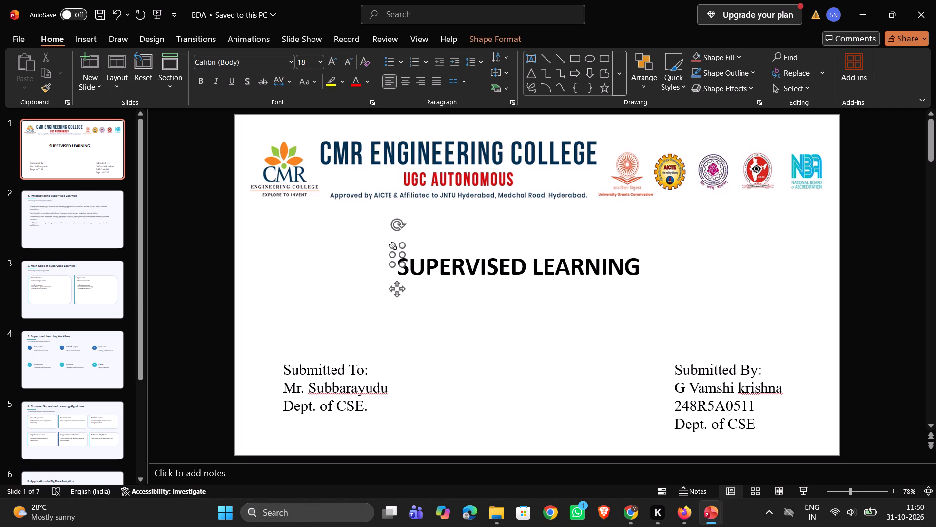
{"action": "type", "text": "PPT SEMINAR PRESENTATIOJ"}
{"action": "key", "text": "BackSpace"}
{"action": "key", "text": "n"}
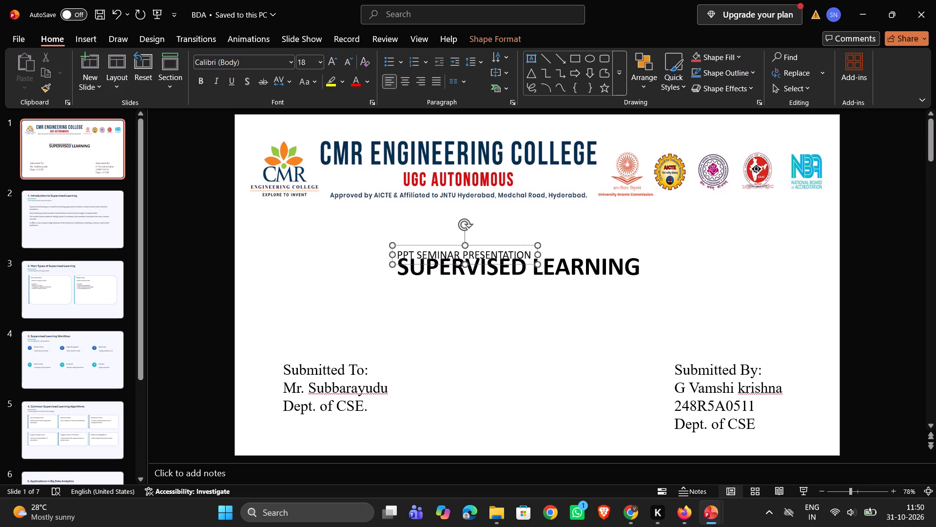
Make the "PPT SEMINAR PRESENTATION" heading bold and enlarge its font size to 40.
{"action": "key", "text": "ctrl+a"}
{"action": "left_click", "coordinate": [204, 77]}
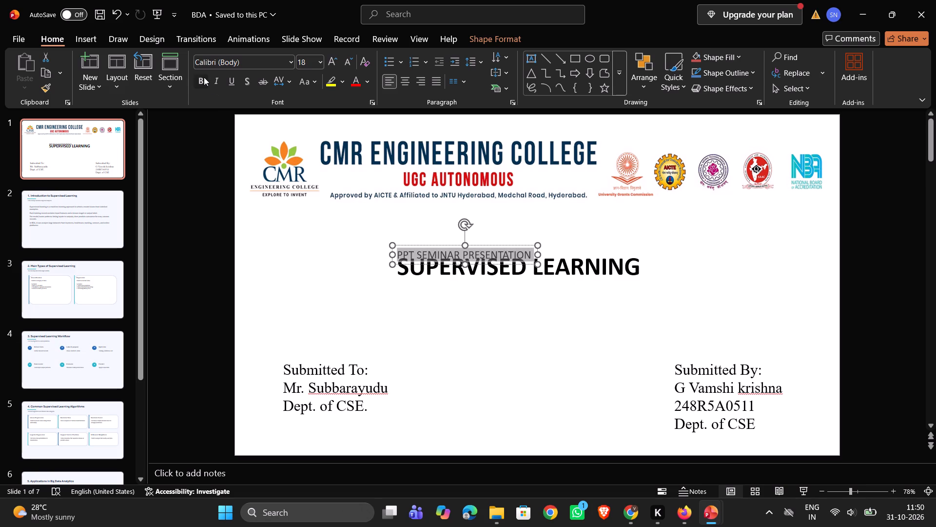
{"action": "triple_click", "coordinate": [330, 62]}
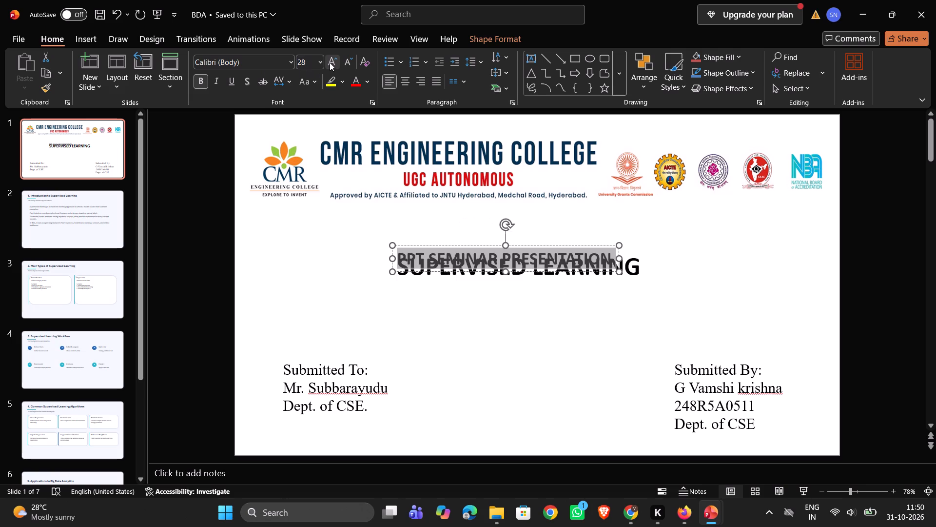
{"action": "double_click", "coordinate": [330, 62]}
{"action": "left_click", "coordinate": [330, 62]}
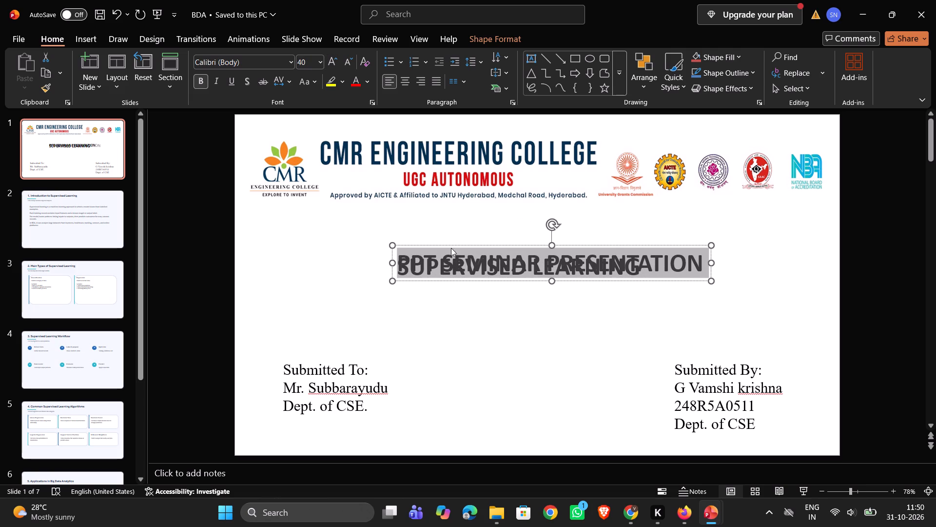
Move the "PPT SEMINAR PRESENTATION" heading up and left so it sits roughly centred above the SUPERVISED LEARNING title.
{"action": "left_click_drag", "start_coordinate": [453, 245], "coordinate": [421, 216]}
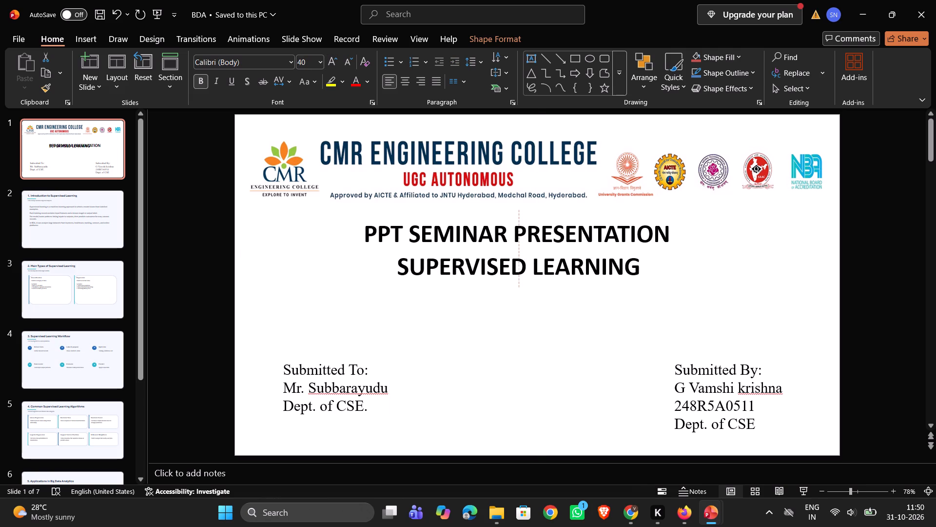
{"action": "left_click_drag", "start_coordinate": [421, 216], "coordinate": [428, 223]}
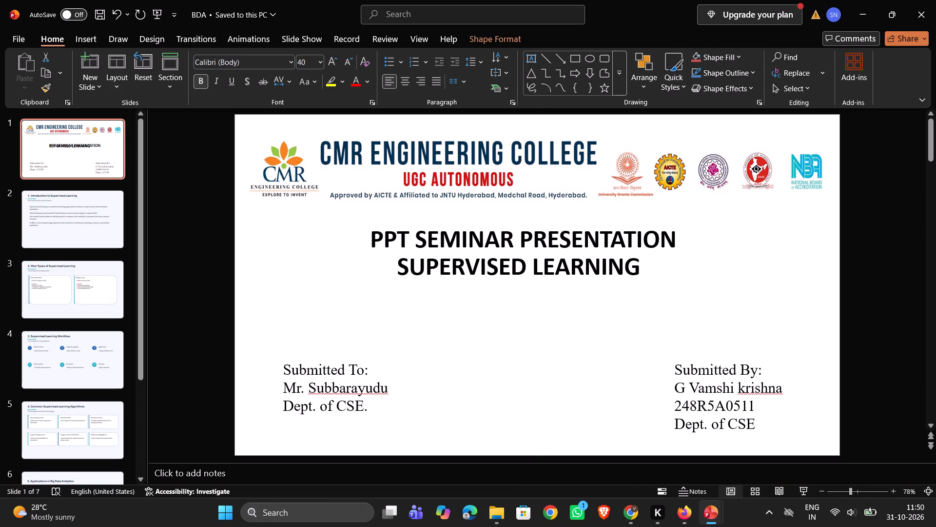
{"action": "left_click_drag", "start_coordinate": [428, 223], "coordinate": [430, 222]}
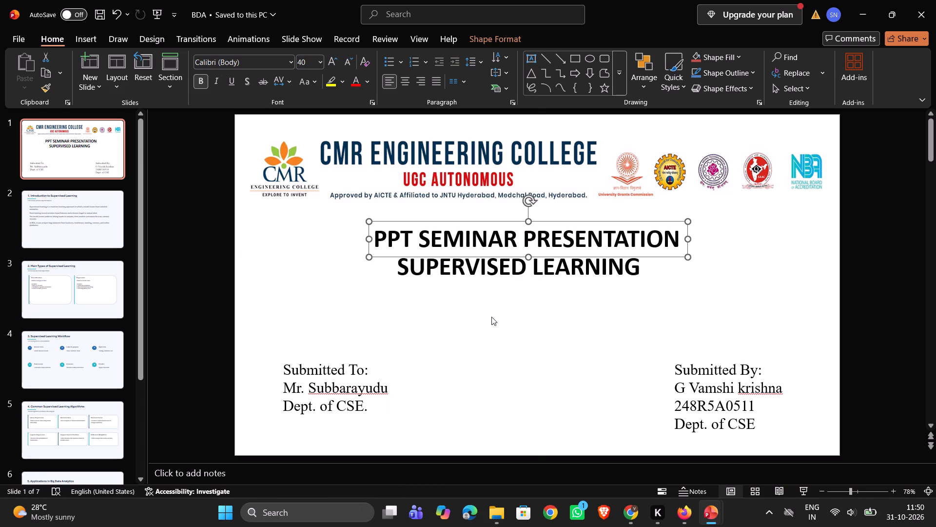
{"action": "left_click", "coordinate": [491, 317]}
Insert the label "TOPIC: " in front of the SUPERVISED LEARNING title.
{"action": "left_click", "coordinate": [476, 272]}
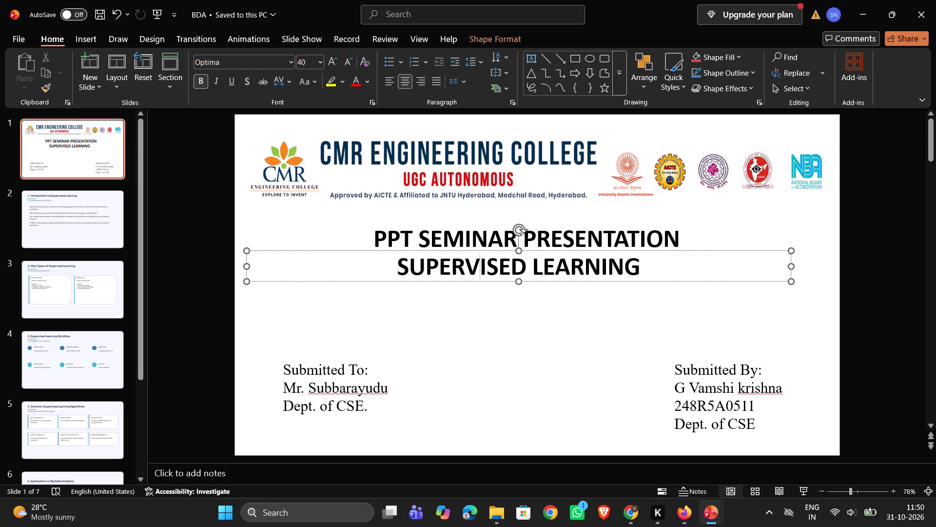
{"action": "left_click", "coordinate": [391, 268]}
{"action": "key", "text": "r"}
{"action": "key", "text": "BackSpace"}
{"action": "type", "text": "TOPIC:"}
{"action": "key", "text": "space"}
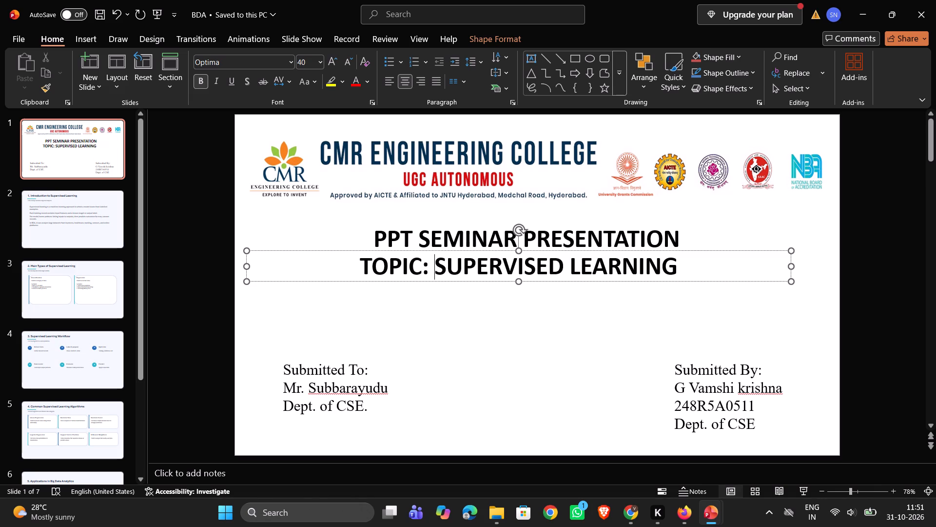
Reduce the font size of the "TOPIC: SUPERVISED LEARNING" line to 24.
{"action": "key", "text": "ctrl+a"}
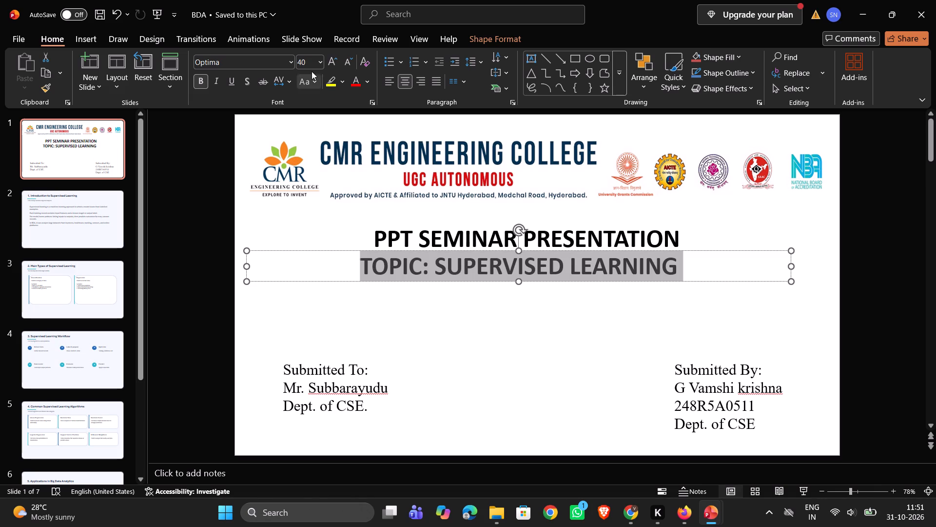
{"action": "triple_click", "coordinate": [348, 63]}
{"action": "left_click", "coordinate": [348, 63]}
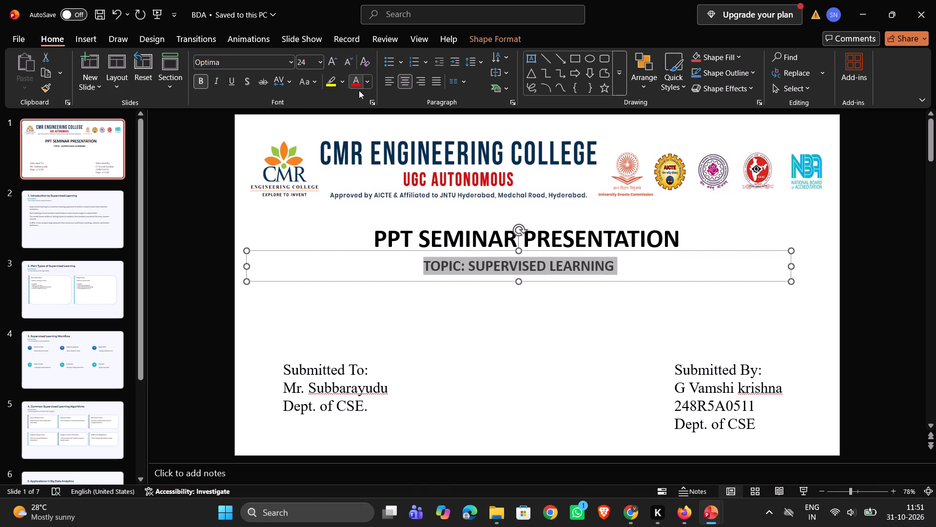
{"action": "left_click", "coordinate": [454, 312]}
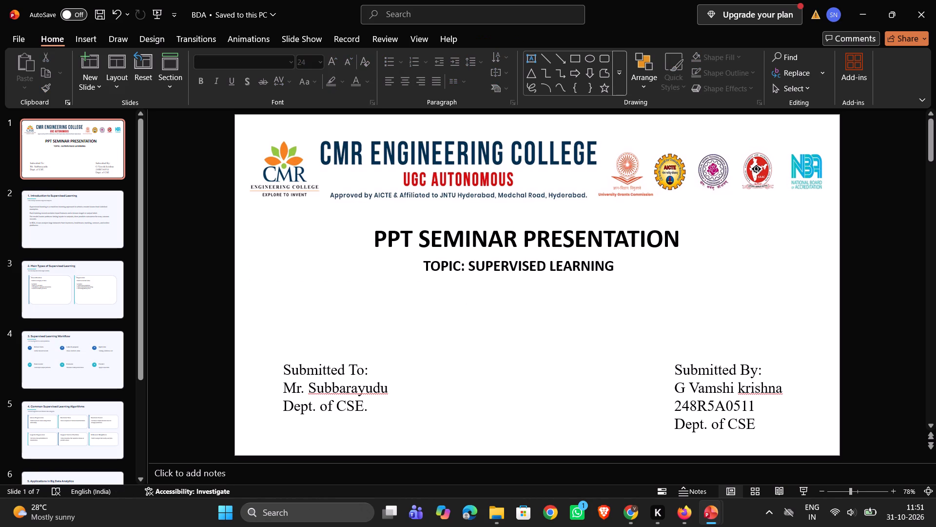
Move the "TOPIC: SUPERVISED LEARNING" line slightly down to leave a gap beneath the "PPT SEMINAR PRESENTATION" heading.
{"action": "left_click", "coordinate": [494, 273]}
{"action": "left_click", "coordinate": [509, 252]}
{"action": "left_click_drag", "start_coordinate": [509, 252], "coordinate": [507, 265]}
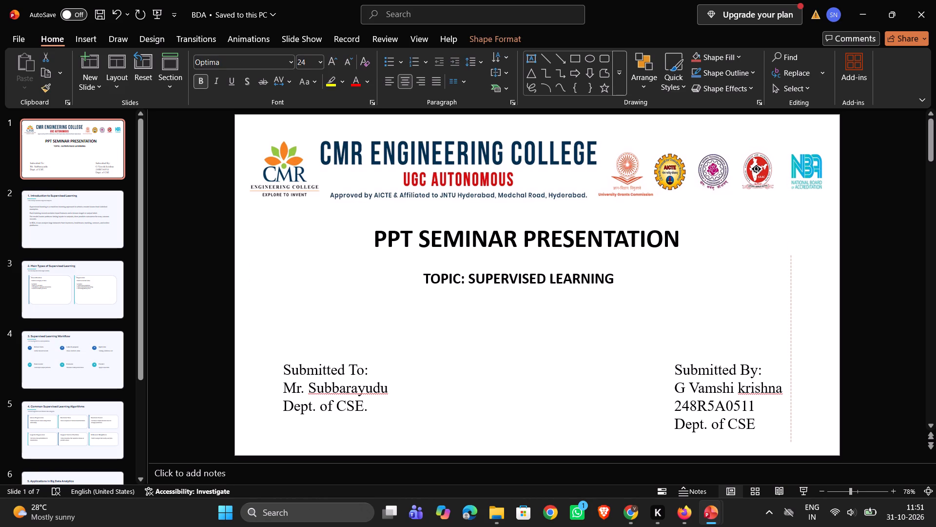
{"action": "left_click_drag", "start_coordinate": [507, 265], "coordinate": [505, 266]}
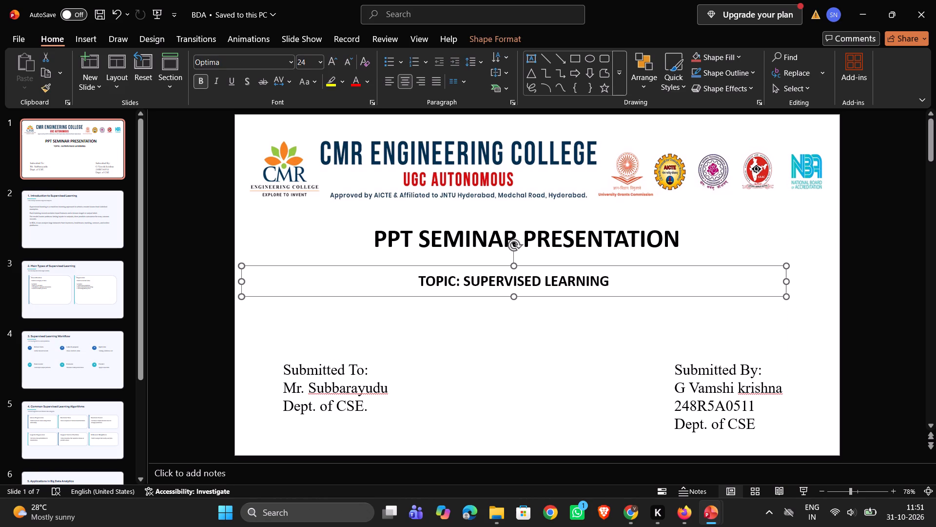
Reduce the Submitted To block's font size to 20 and nudge the block slightly up and right.
{"action": "right_click", "coordinate": [326, 404]}
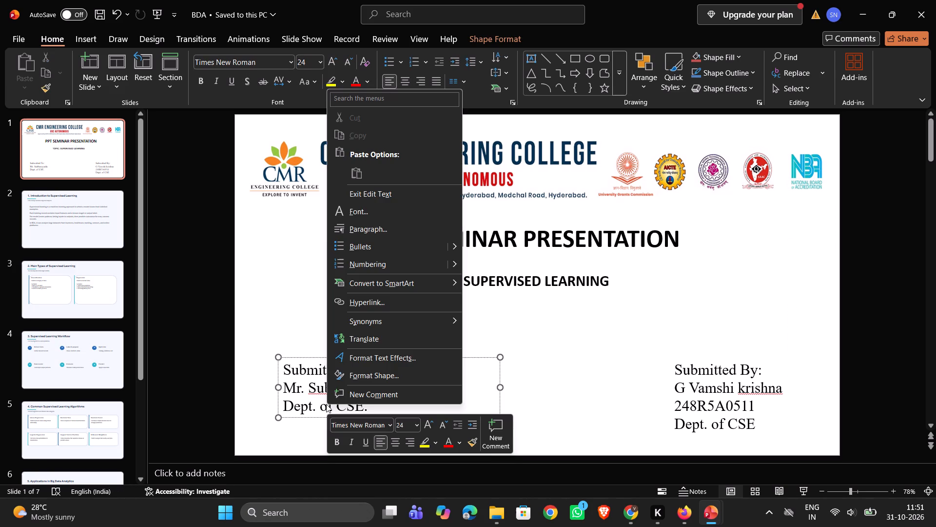
{"action": "left_click", "coordinate": [292, 415]}
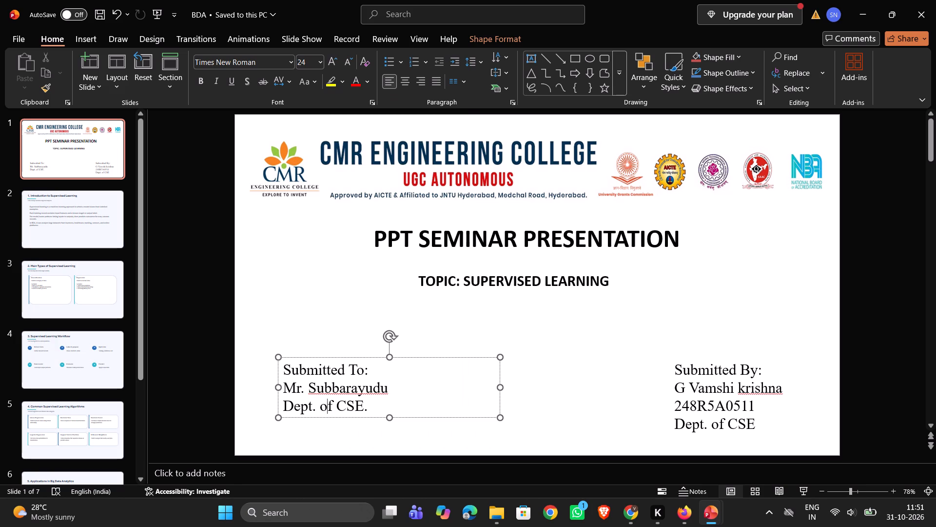
{"action": "key", "text": "ctrl+a"}
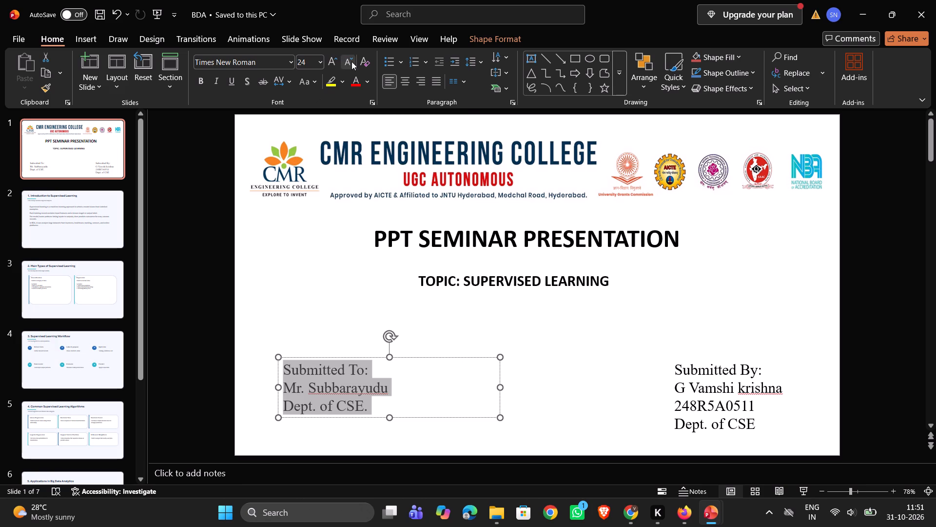
{"action": "left_click", "coordinate": [351, 61]}
{"action": "left_click_drag", "start_coordinate": [364, 355], "coordinate": [364, 347]}
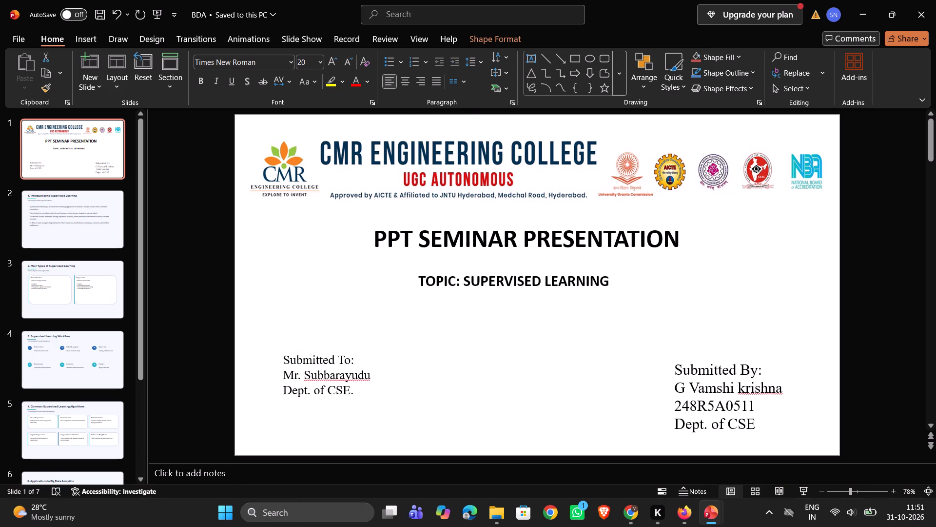
{"action": "left_click_drag", "start_coordinate": [364, 347], "coordinate": [367, 341]}
Reduce the Submitted By block's font size to 20 and move the block up and slightly left, nearer the topic line.
{"action": "left_click", "coordinate": [721, 379]}
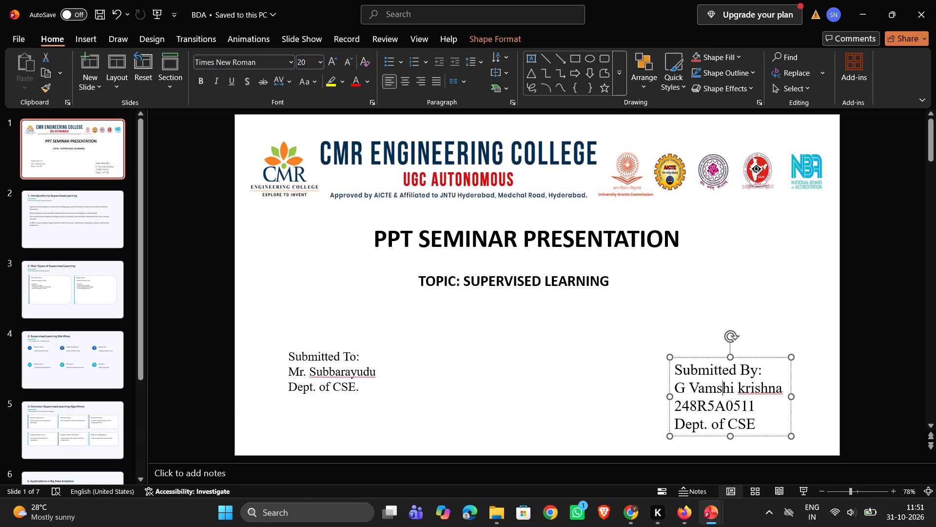
{"action": "key", "text": "ctrl+a"}
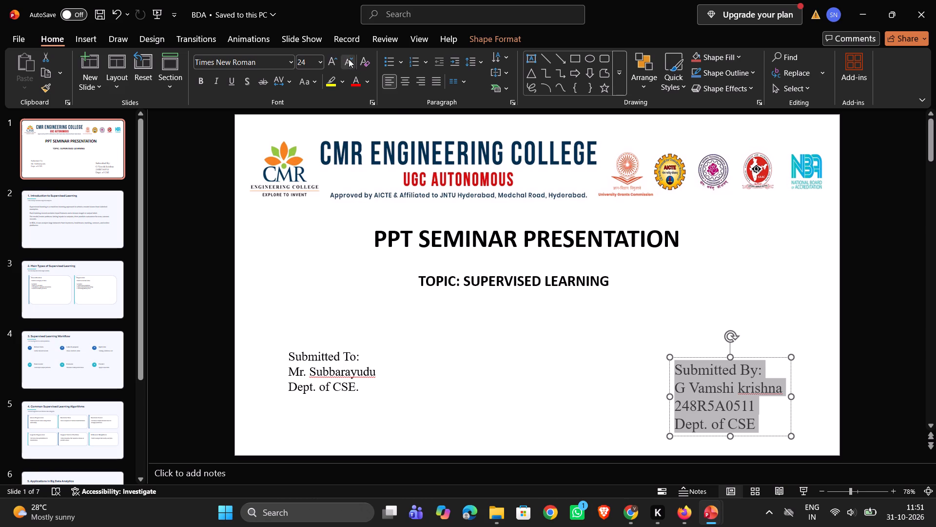
{"action": "left_click", "coordinate": [349, 59]}
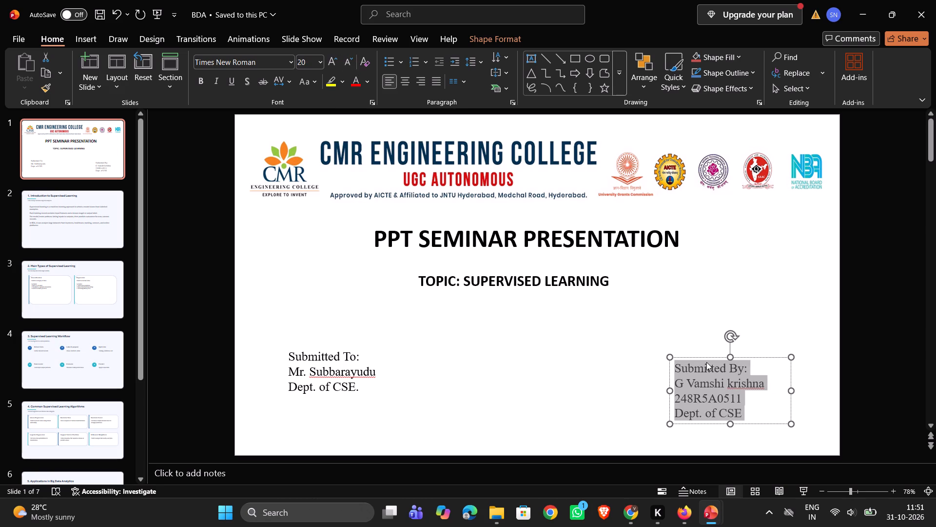
{"action": "left_click", "coordinate": [631, 397]}
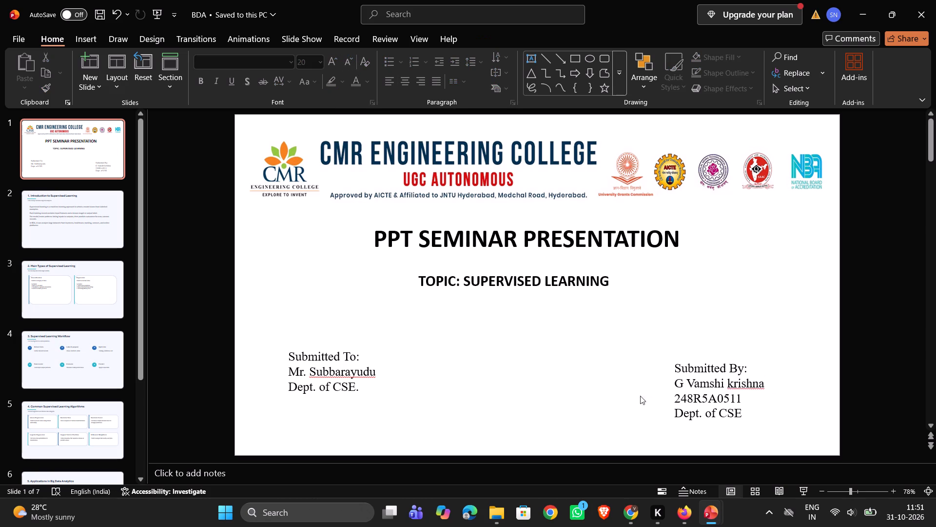
{"action": "left_click", "coordinate": [738, 366]}
{"action": "left_click_drag", "start_coordinate": [708, 358], "coordinate": [704, 353]}
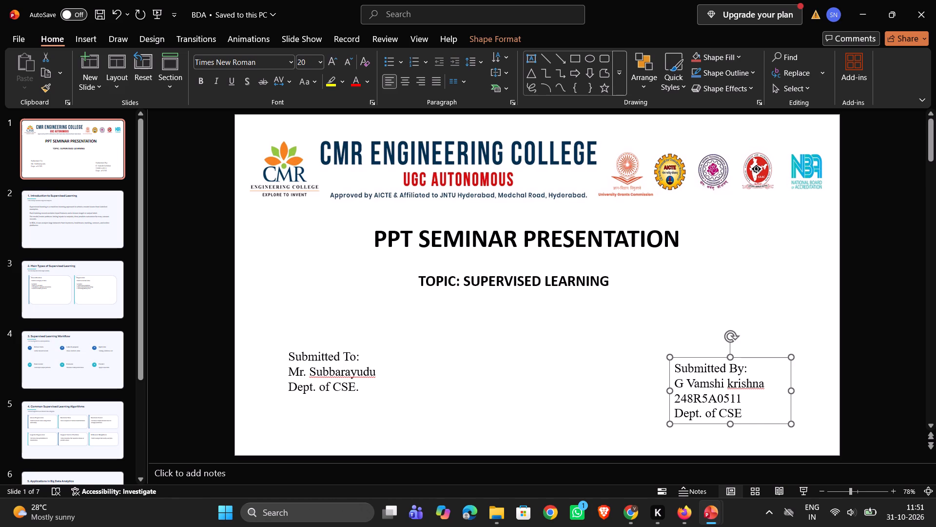
{"action": "left_click_drag", "start_coordinate": [704, 353], "coordinate": [698, 331]}
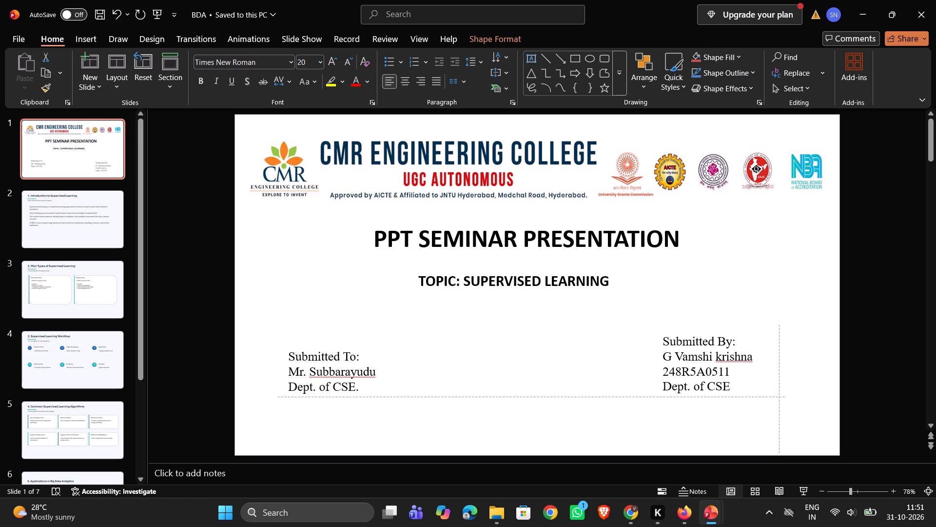
{"action": "left_click_drag", "start_coordinate": [698, 331], "coordinate": [705, 325]}
Raise the Submitted To block slightly so its last line is level with the Submitted By block's last line.
{"action": "left_click", "coordinate": [350, 366]}
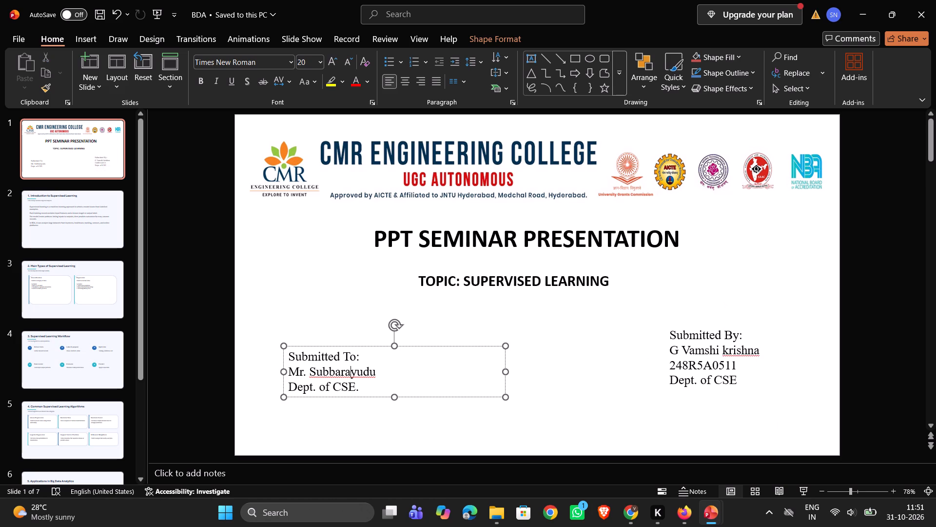
{"action": "left_click_drag", "start_coordinate": [333, 346], "coordinate": [333, 337]}
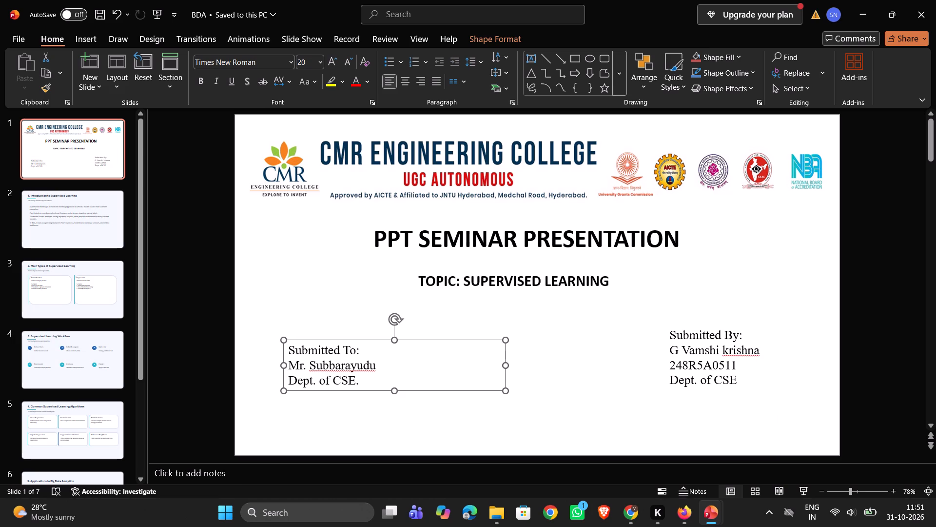
{"action": "left_click", "coordinate": [343, 270]}
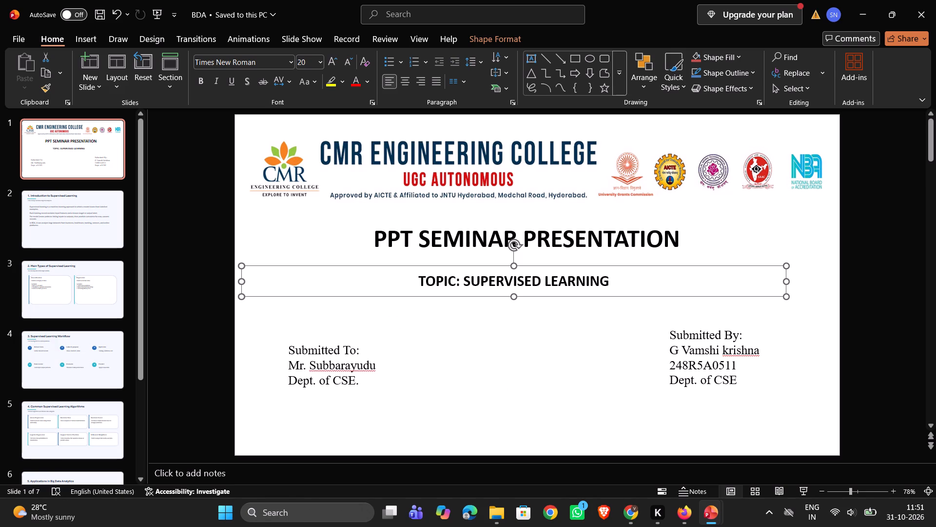
Start a new text box in the blank area below the Submitted By block.
{"action": "double_click", "coordinate": [648, 420]}
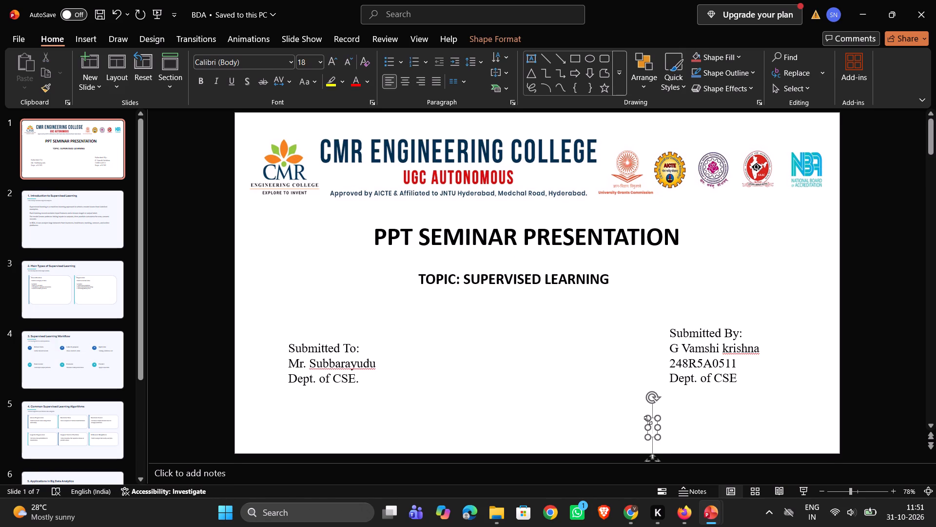
Enter the lines "Signature:" and "Awarded marks:" in the new text box below the Submitted By block.
{"action": "key", "text": "s"}
{"action": "type", "text": "ignature"}
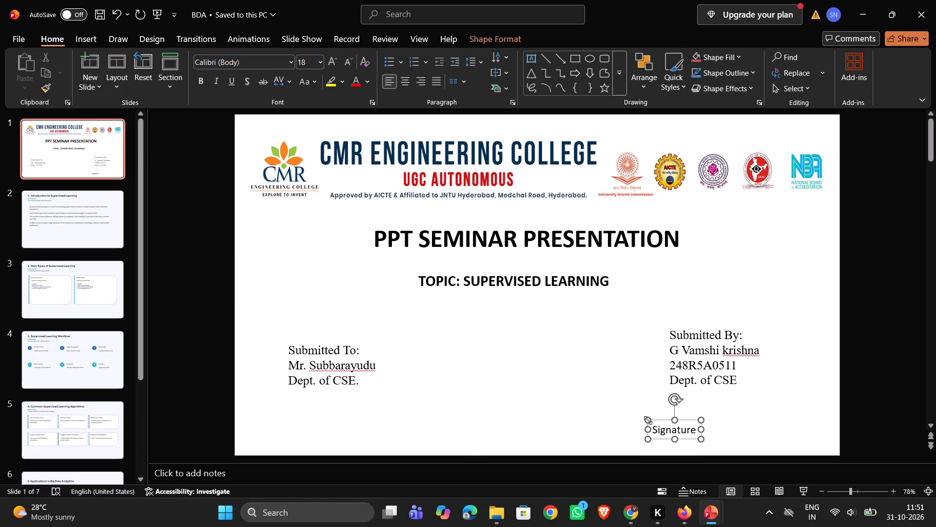
{"action": "key", "text": "shift+colon"}
{"action": "key", "text": "Return"}
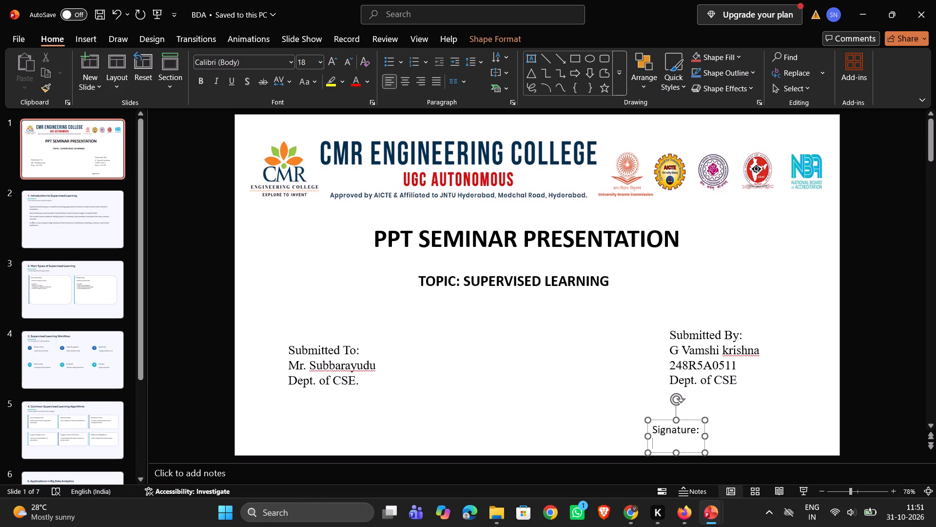
{"action": "key", "text": "shift+a"}
{"action": "type", "text": "waed"}
{"action": "key", "text": "BackSpace"}
{"action": "key", "text": "BackSpace"}
{"action": "type", "text": "rde"}
{"action": "type", "text": "d marks"}
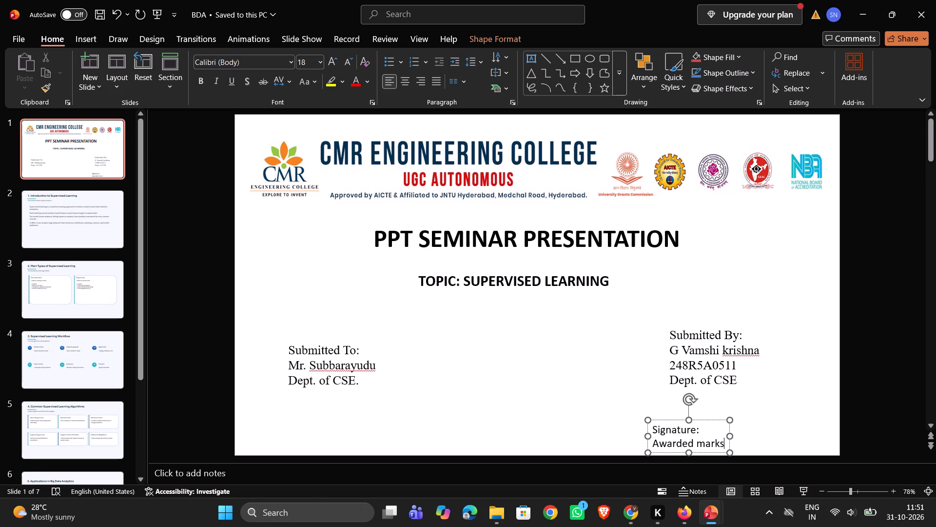
{"action": "key", "text": "shift+colon"}
Move the signature and awarded marks text box slightly up and right to line up with the Submitted By block.
{"action": "left_click", "coordinate": [705, 432]}
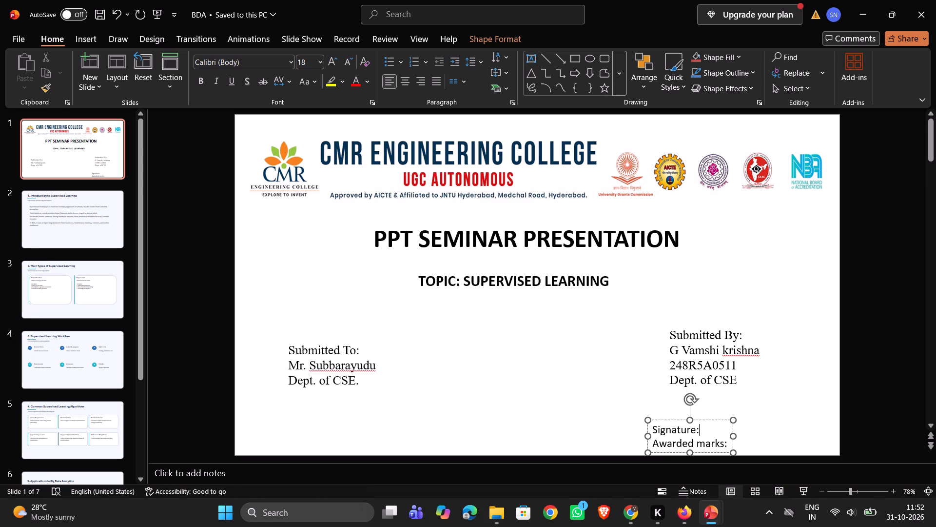
{"action": "left_click", "coordinate": [713, 421]}
{"action": "left_click_drag", "start_coordinate": [713, 421], "coordinate": [726, 414]}
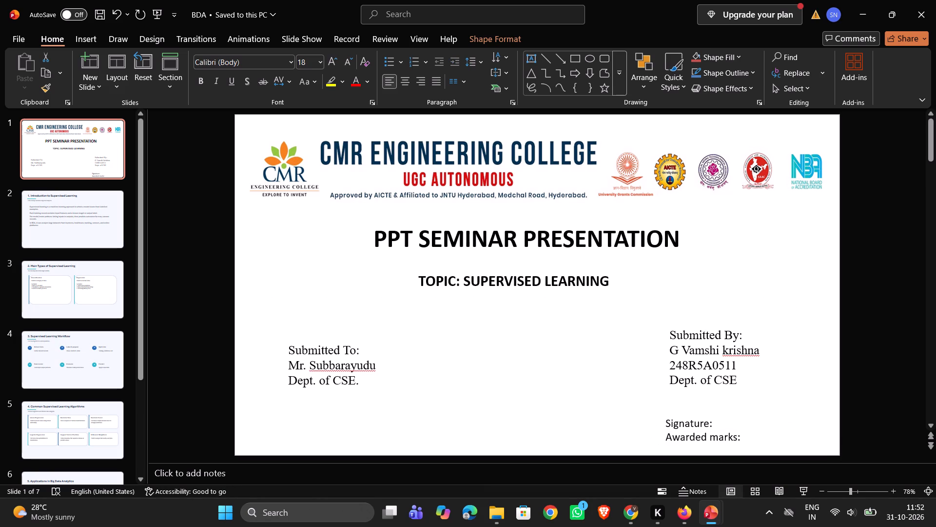
{"action": "left_click_drag", "start_coordinate": [726, 414], "coordinate": [734, 412]}
{"action": "left_click", "coordinate": [529, 388]}
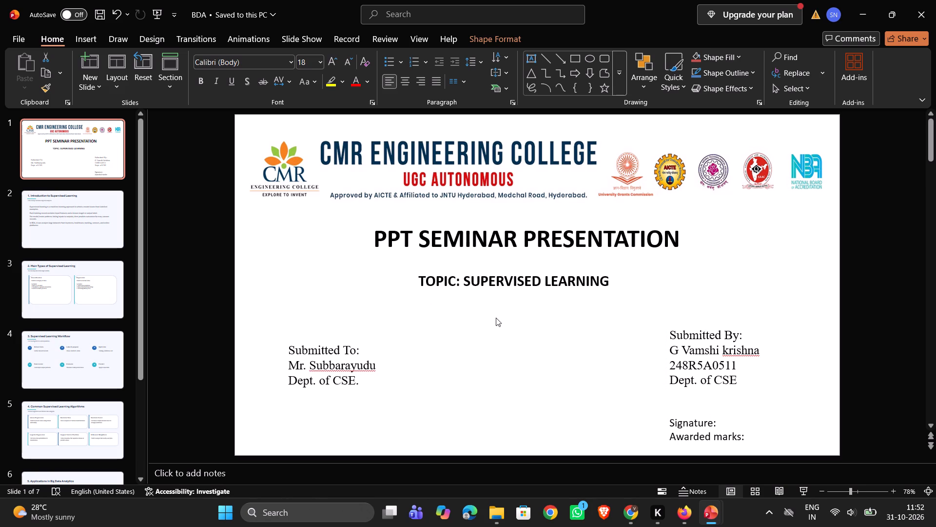
Look through the BDA slides from the introduction to the advantages, challenges and conclusion slide.
{"action": "left_click", "coordinate": [84, 224]}
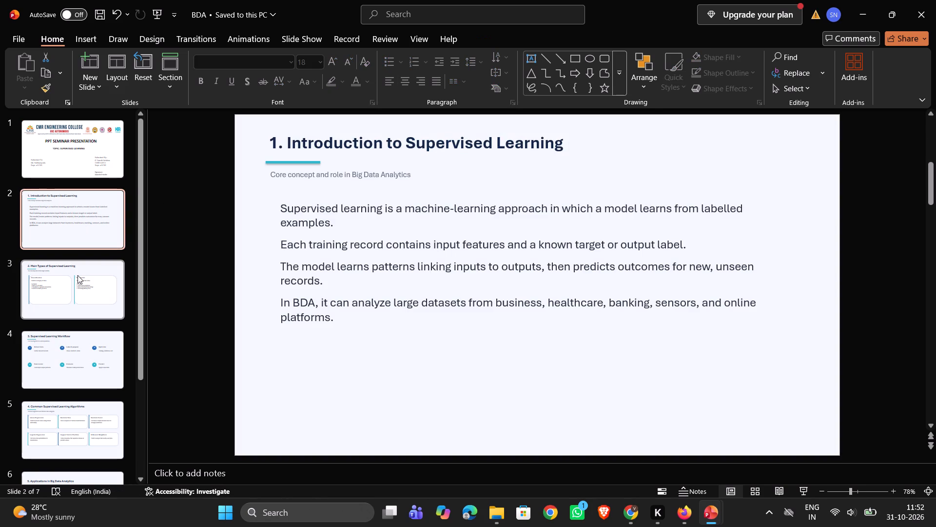
{"action": "left_click", "coordinate": [78, 286]}
{"action": "left_click", "coordinate": [78, 359]}
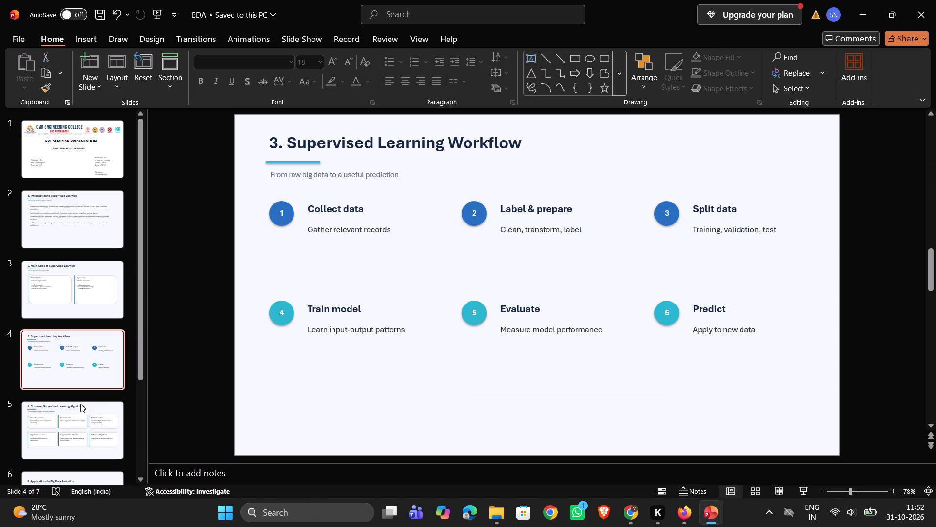
{"action": "left_click", "coordinate": [63, 423]}
{"action": "scroll", "coordinate": [63, 423], "scroll_direction": "down", "scroll_amount": 5}
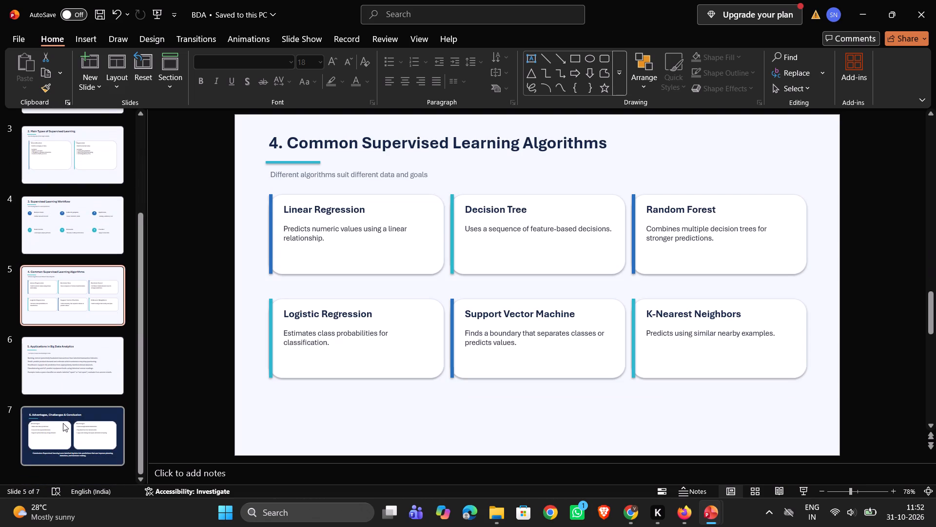
{"action": "right_click", "coordinate": [63, 423]}
{"action": "left_click", "coordinate": [302, 339]}
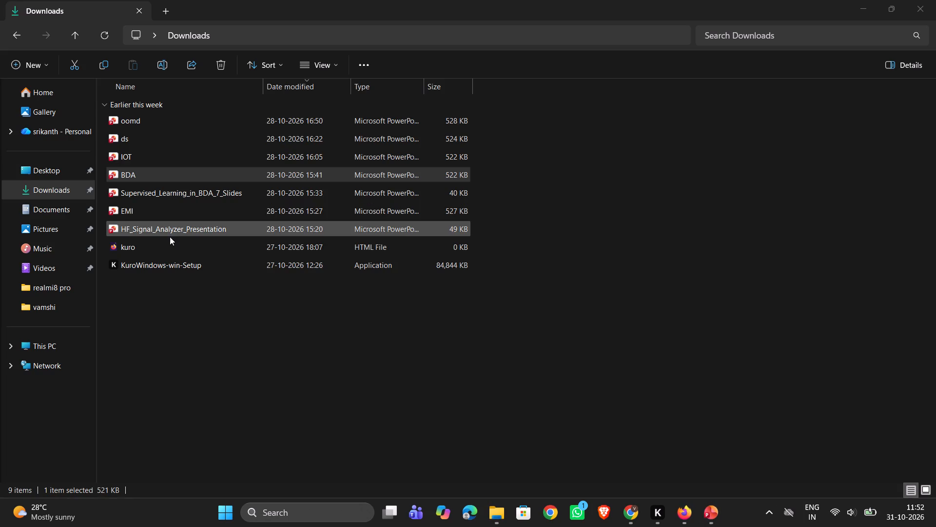
{"action": "left_click", "coordinate": [211, 108]}
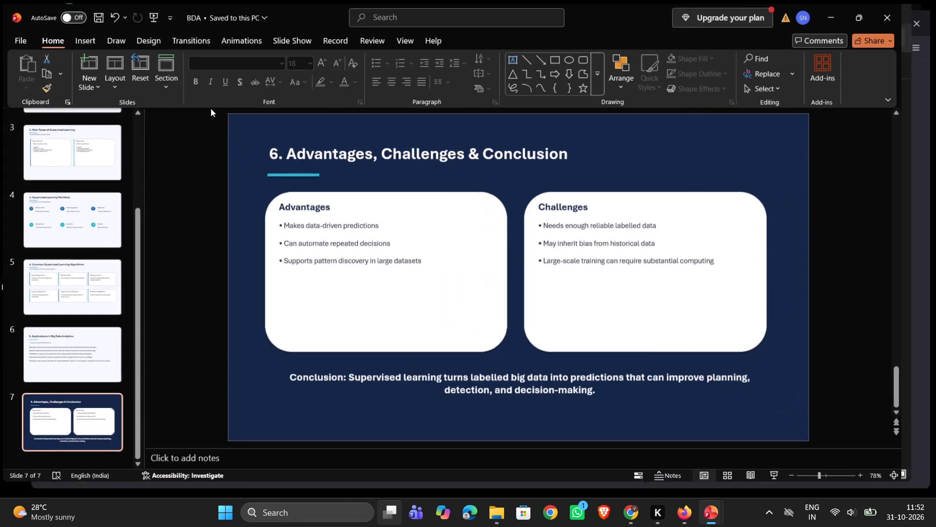
Save the BDA presentation.
{"action": "key", "text": "ctrl+s"}
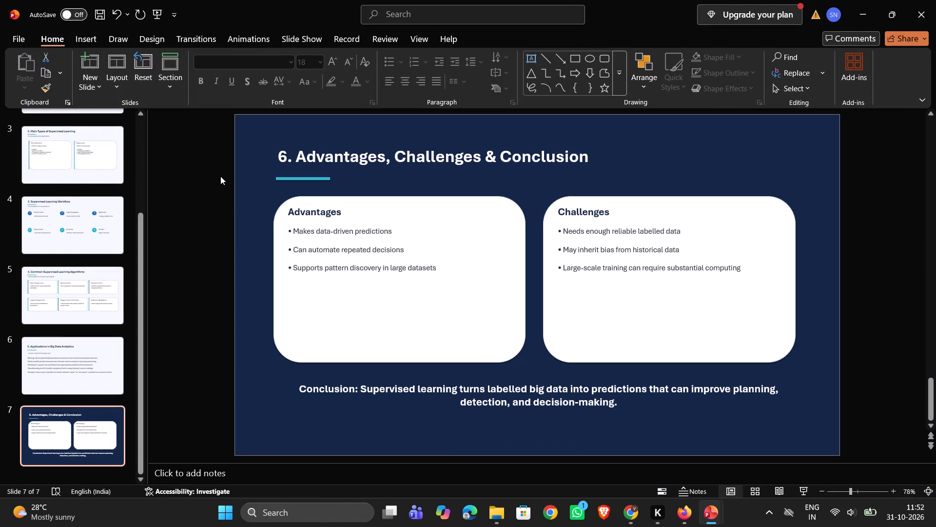
Reopen BDA from the Downloads folder and view its title slide.
{"action": "scroll", "coordinate": [94, 188], "scroll_direction": "up", "scroll_amount": 20}
{"action": "scroll", "coordinate": [94, 188], "scroll_direction": "up", "scroll_amount": 20}
{"action": "scroll", "coordinate": [94, 188], "scroll_direction": "up", "scroll_amount": 20}
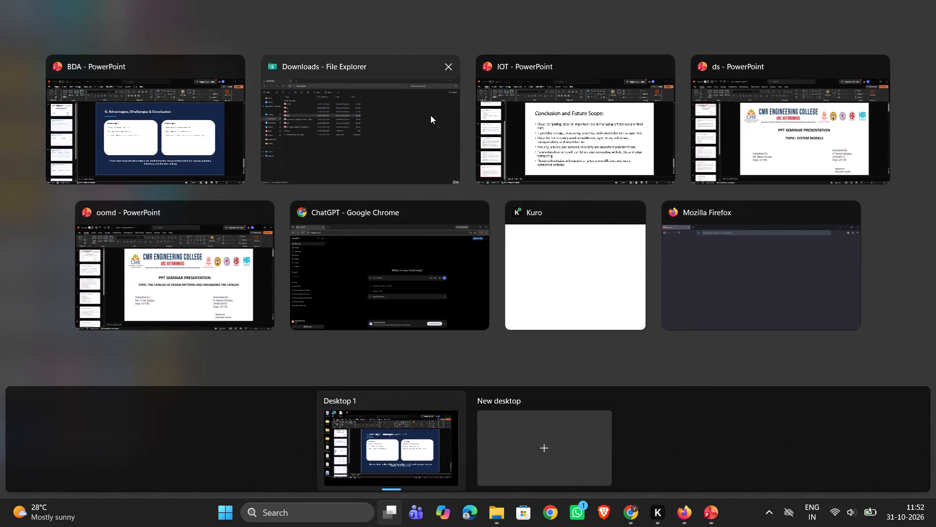
{"action": "left_click", "coordinate": [430, 115]}
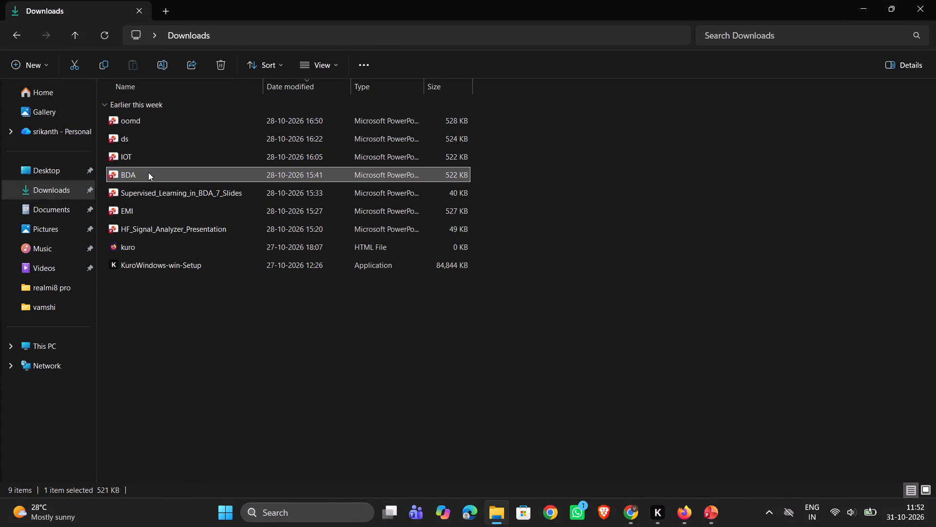
{"action": "double_click", "coordinate": [148, 172]}
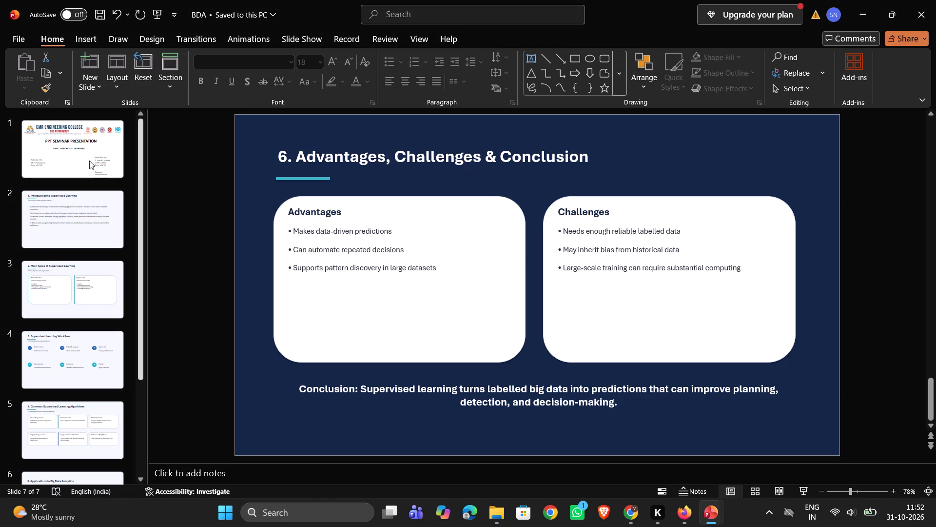
{"action": "left_click", "coordinate": [49, 158]}
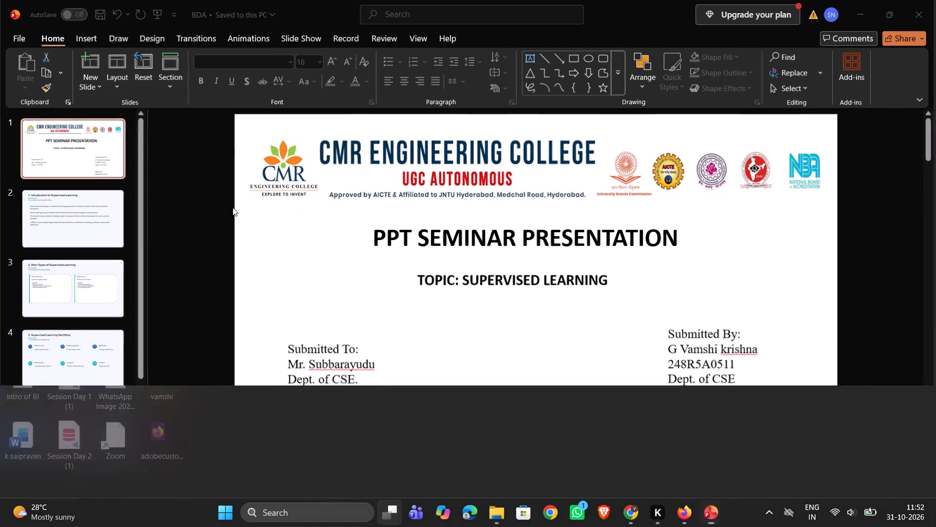
Open the EMI presentation from the Downloads folder.
{"action": "left_click", "coordinate": [295, 140]}
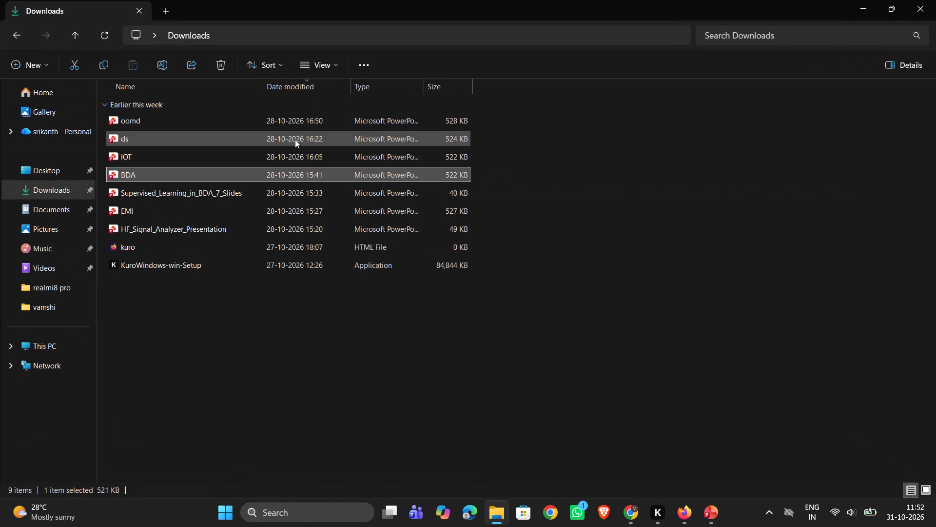
{"action": "double_click", "coordinate": [137, 211]}
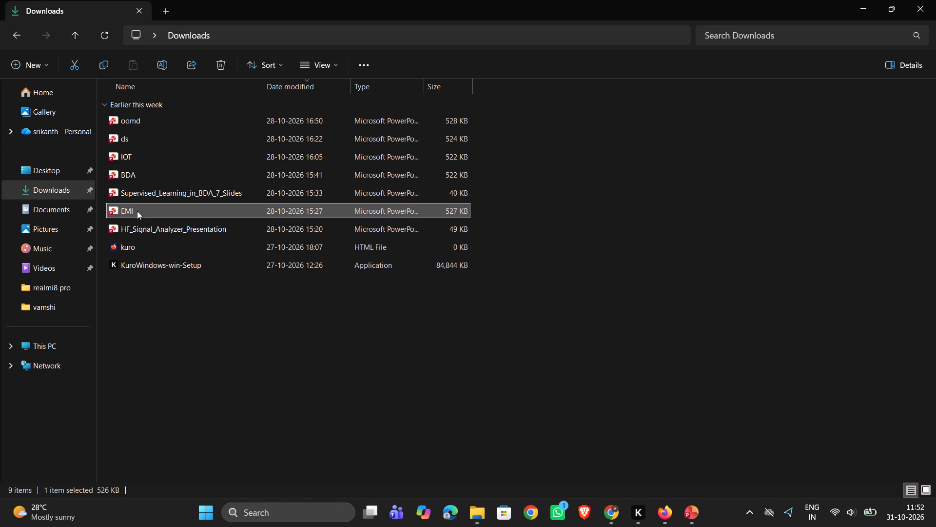
{"action": "double_click", "coordinate": [208, 213]}
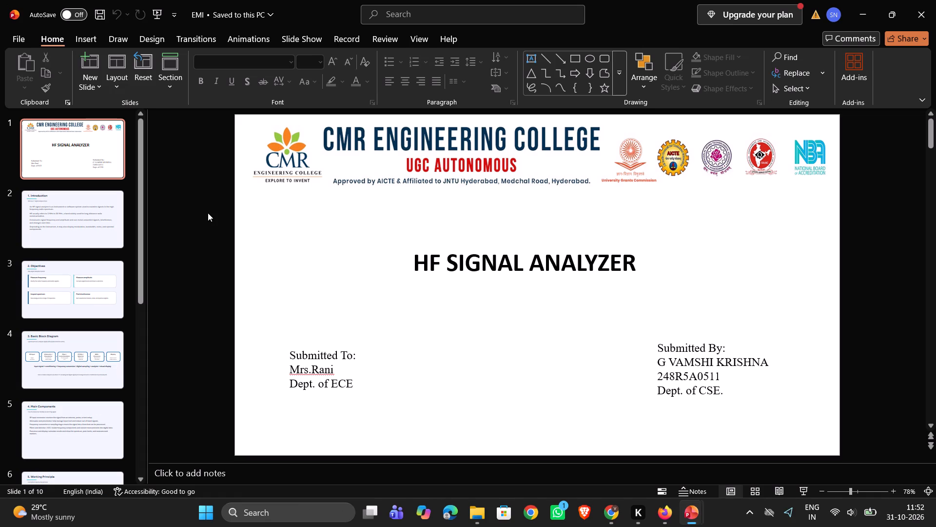
Look through the content slides of the EMI presentation, from the introduction to the conclusion.
{"action": "left_click", "coordinate": [55, 211]}
{"action": "left_click", "coordinate": [64, 310]}
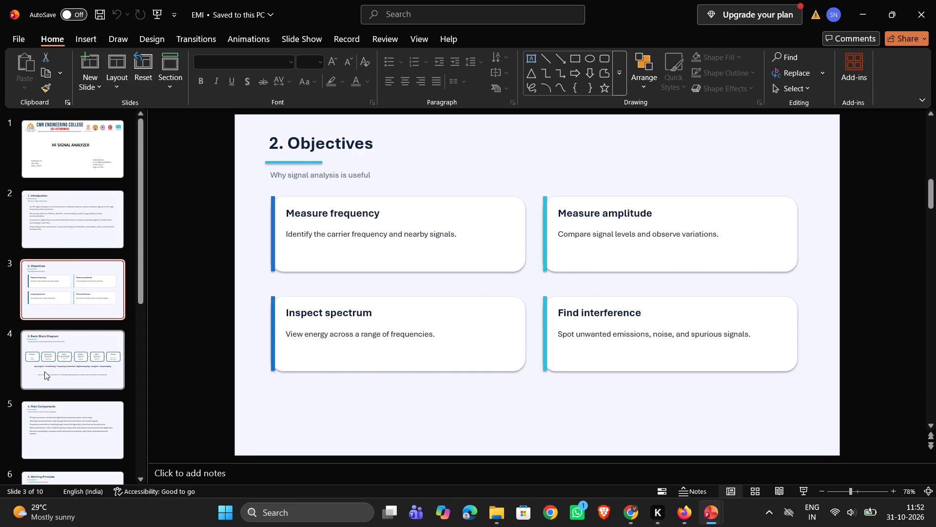
{"action": "left_click", "coordinate": [44, 371]}
{"action": "left_click", "coordinate": [57, 418]}
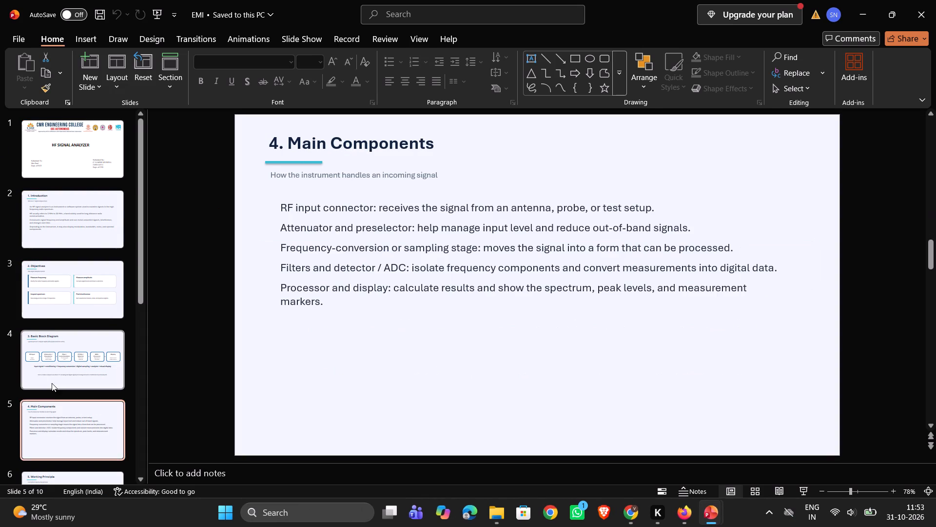
{"action": "scroll", "coordinate": [52, 383], "scroll_direction": "down", "scroll_amount": 3}
{"action": "left_click", "coordinate": [56, 426]}
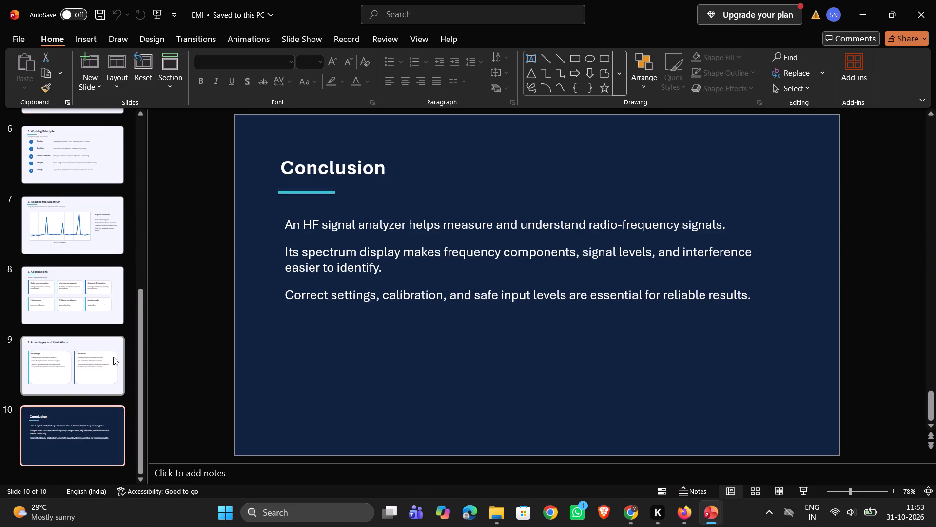
{"action": "left_click", "coordinate": [60, 376]}
{"action": "left_click", "coordinate": [63, 304]}
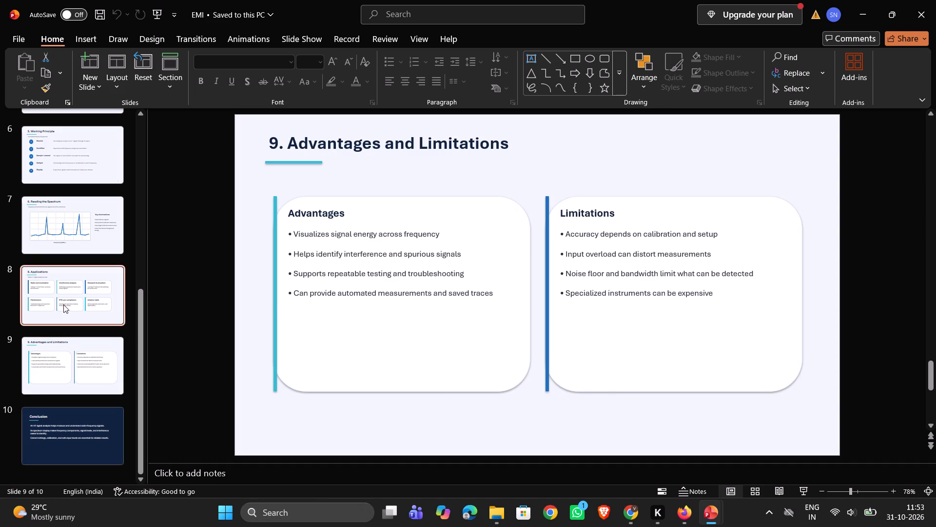
{"action": "left_click", "coordinate": [52, 236]}
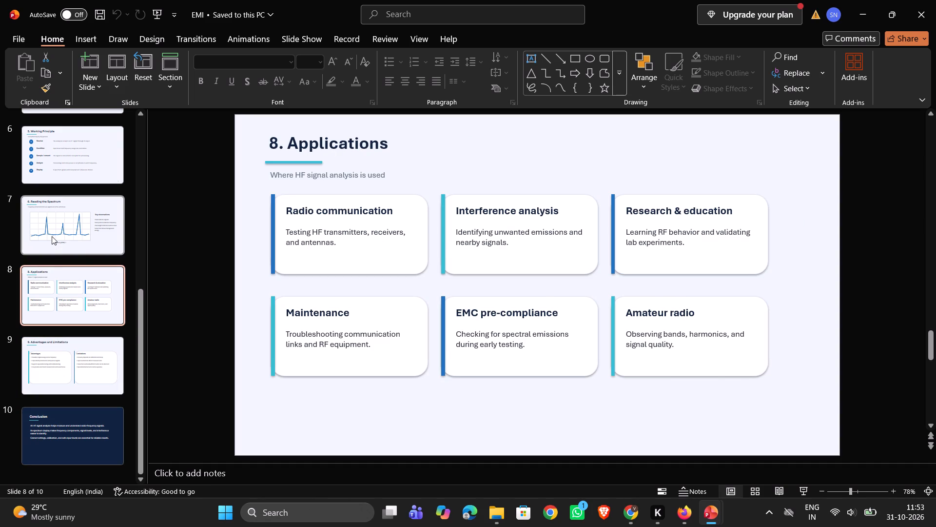
{"action": "scroll", "coordinate": [43, 234], "scroll_direction": "up", "scroll_amount": 1}
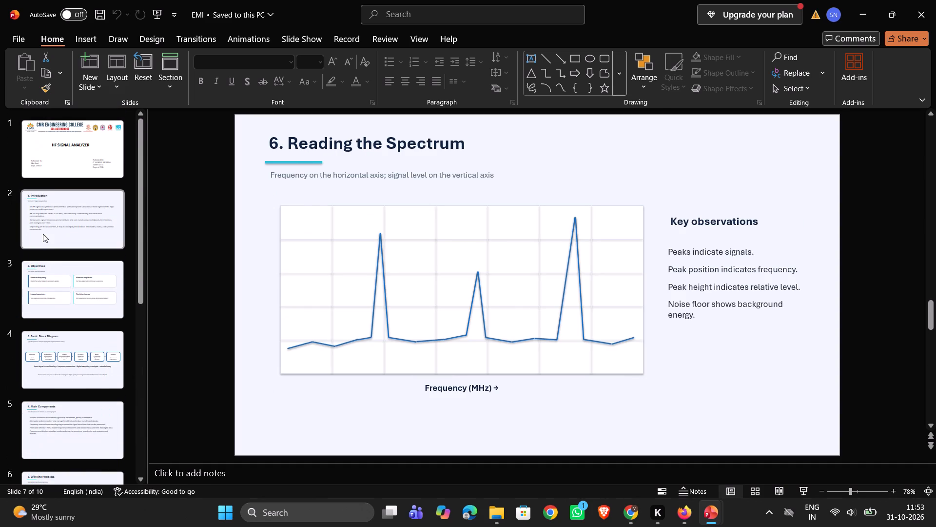
{"action": "scroll", "coordinate": [43, 234], "scroll_direction": "up", "scroll_amount": 1}
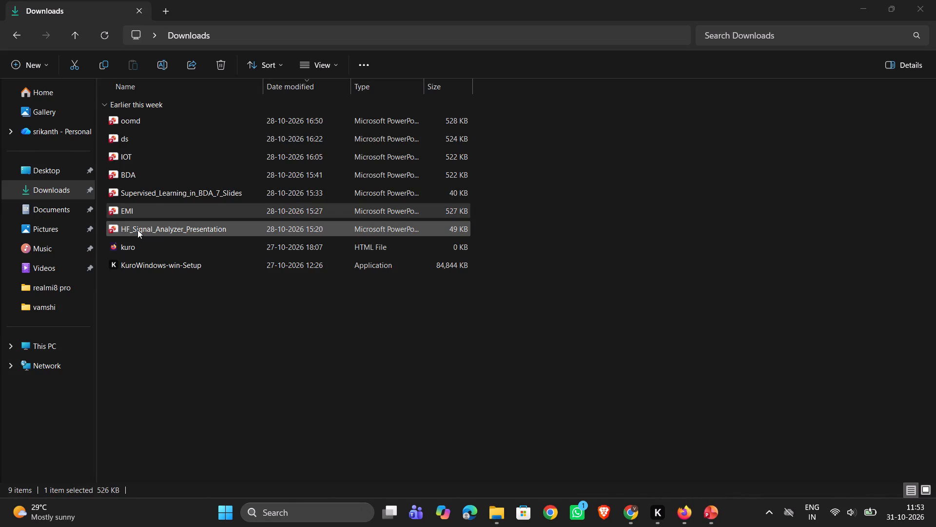
On the EMI title slide, add a text box at the HF SIGNAL ANALYZER title containing the heading "PPT SEMINAR PRESENTATION".
{"action": "left_click", "coordinate": [210, 78]}
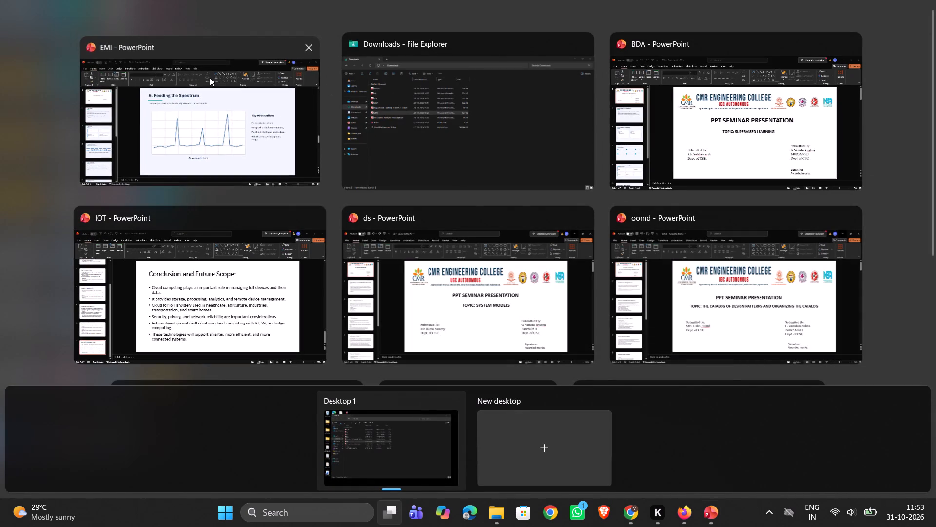
{"action": "left_click", "coordinate": [76, 171]}
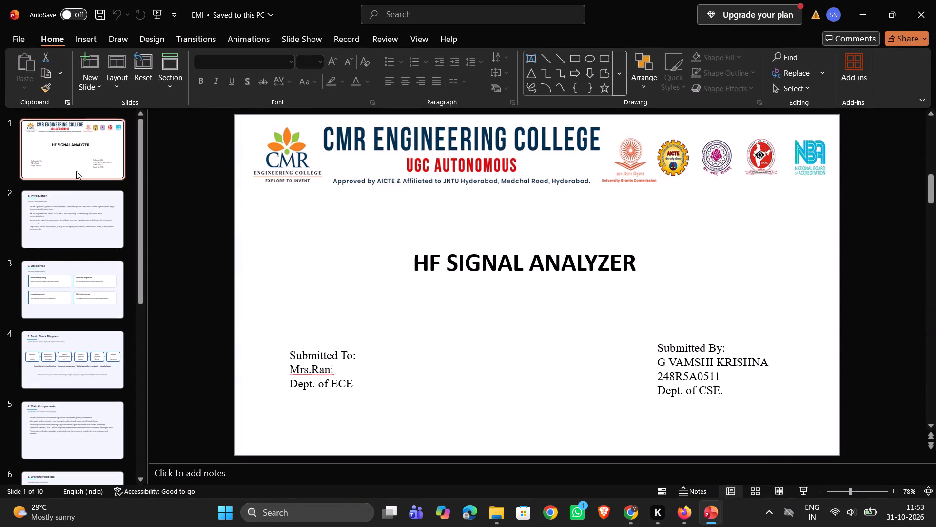
{"action": "double_click", "coordinate": [399, 232]}
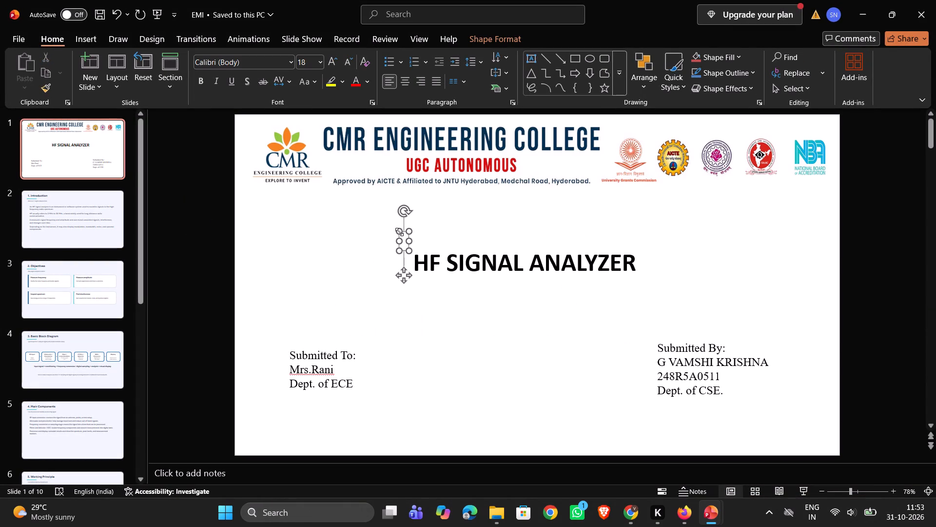
{"action": "type", "text": "PPT SEMINAR"}
{"action": "key", "text": "space"}
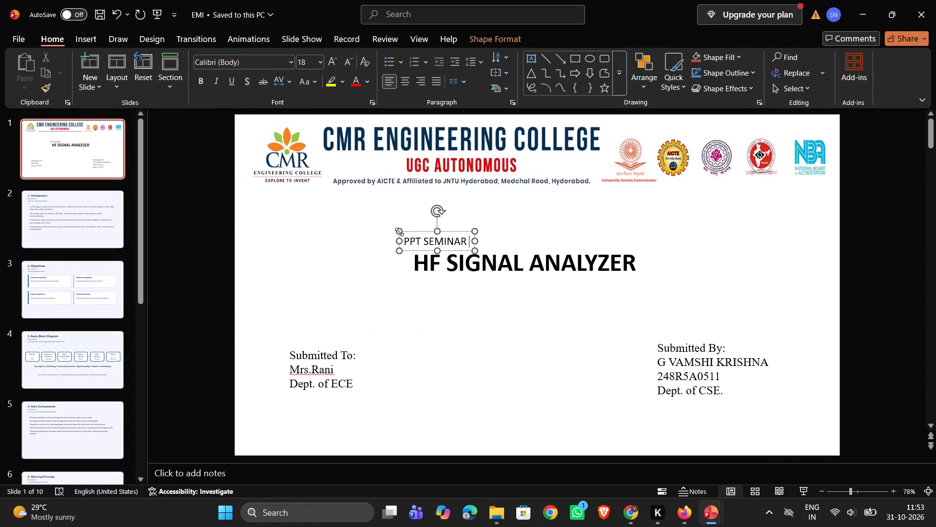
{"action": "type", "text": "PRESENTATION"}
Make the "PPT SEMINAR PRESENTATION" heading on the EMI title slide bold and enlarge it to 36 pt.
{"action": "key", "text": "ctrl+a"}
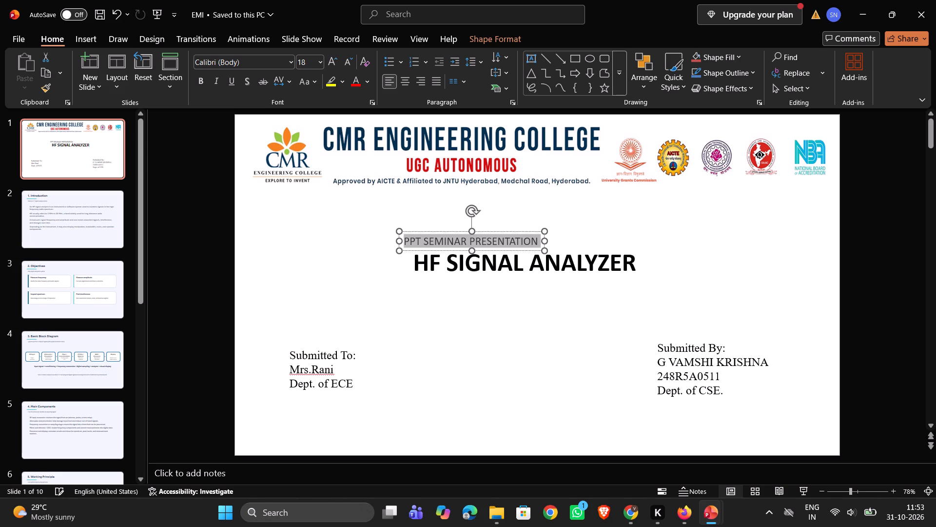
{"action": "left_click", "coordinate": [197, 81]}
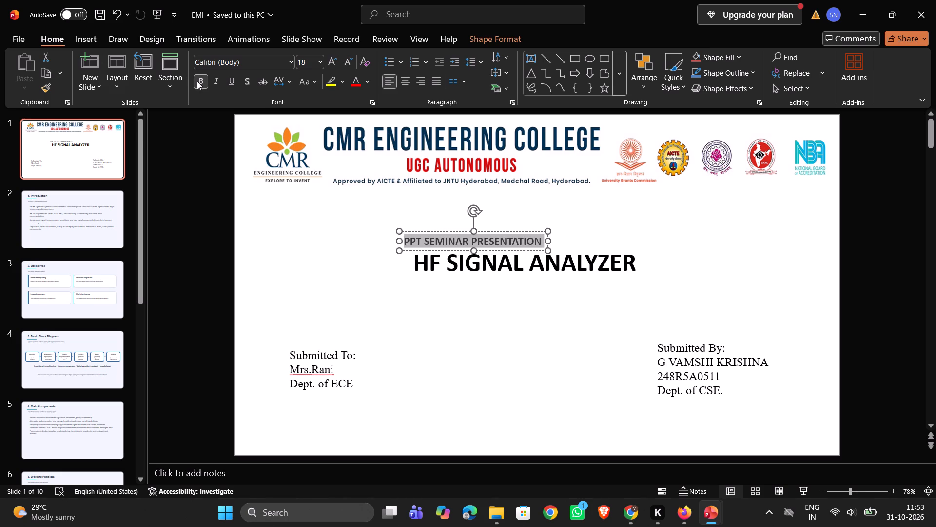
{"action": "triple_click", "coordinate": [336, 61]}
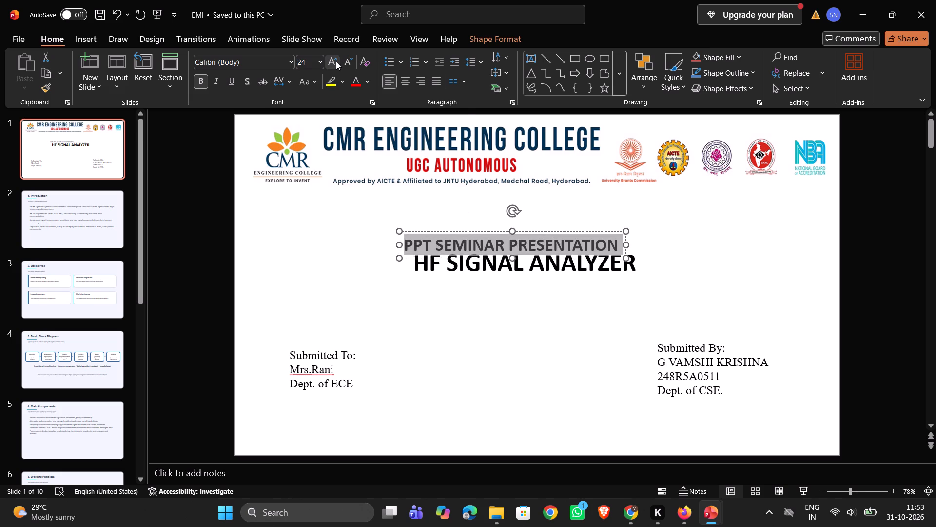
{"action": "right_click", "coordinate": [336, 61]}
{"action": "left_click", "coordinate": [335, 61]}
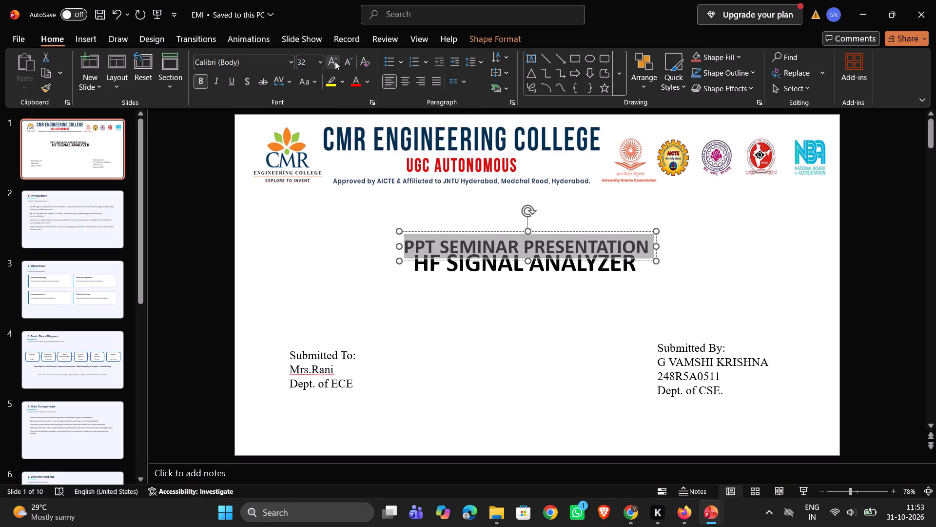
{"action": "left_click", "coordinate": [335, 61]}
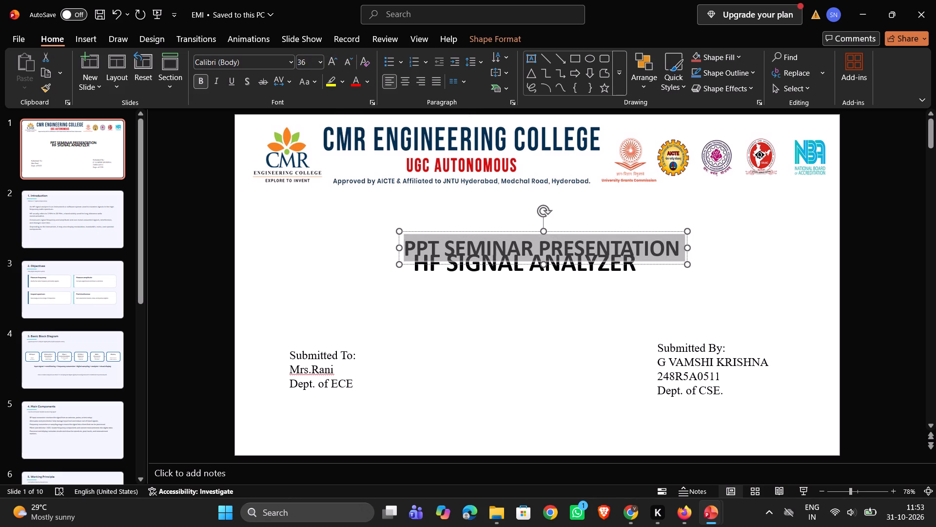
Move the college banner slightly down the slide and shift the seminar heading up and centred above the HF SIGNAL ANALYZER title.
{"action": "left_click", "coordinate": [466, 180]}
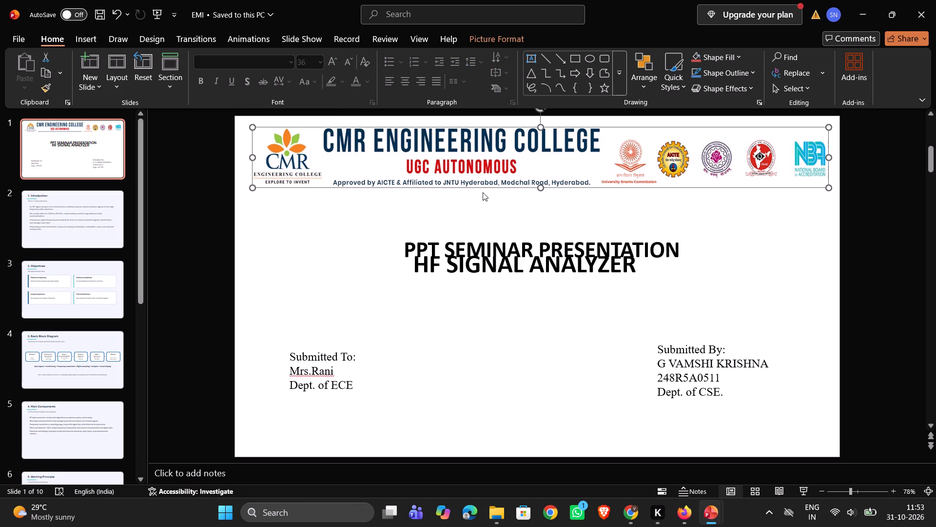
{"action": "left_click_drag", "start_coordinate": [484, 190], "coordinate": [479, 203]}
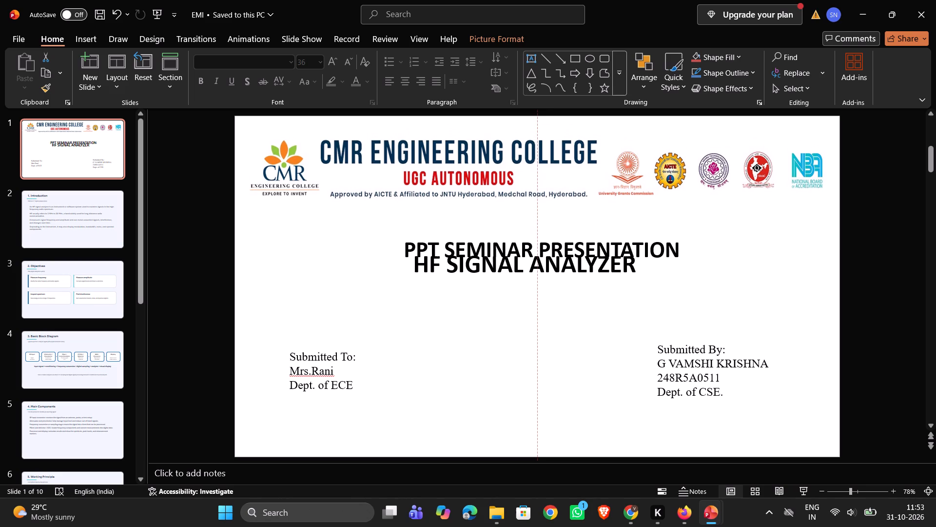
{"action": "left_click_drag", "start_coordinate": [479, 203], "coordinate": [479, 206]}
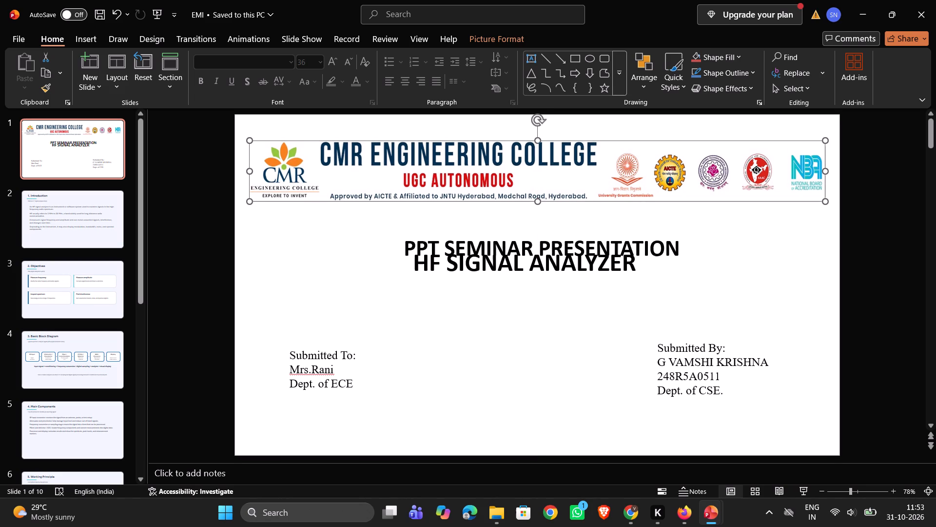
{"action": "left_click", "coordinate": [483, 246]}
{"action": "left_click_drag", "start_coordinate": [496, 231], "coordinate": [480, 223]}
Insert the label "TOPIC: " in front of HF SIGNAL ANALYZER in the title.
{"action": "left_click", "coordinate": [495, 263]}
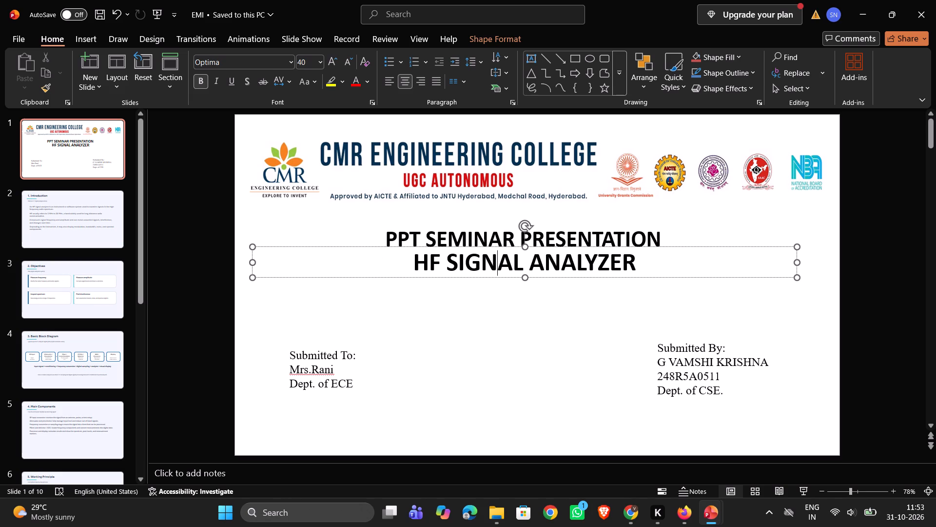
{"action": "key", "text": "Left"}
{"action": "key", "text": "Left"}
{"action": "key", "text": "Left"}
{"action": "key", "text": "Left"}
{"action": "key", "text": "Left"}
{"action": "key", "text": "Left"}
{"action": "key", "text": "Left"}
{"action": "key", "text": "Left"}
{"action": "type", "text": "TOPIC"}
{"action": "type", "text": ":"}
{"action": "key", "text": "space"}
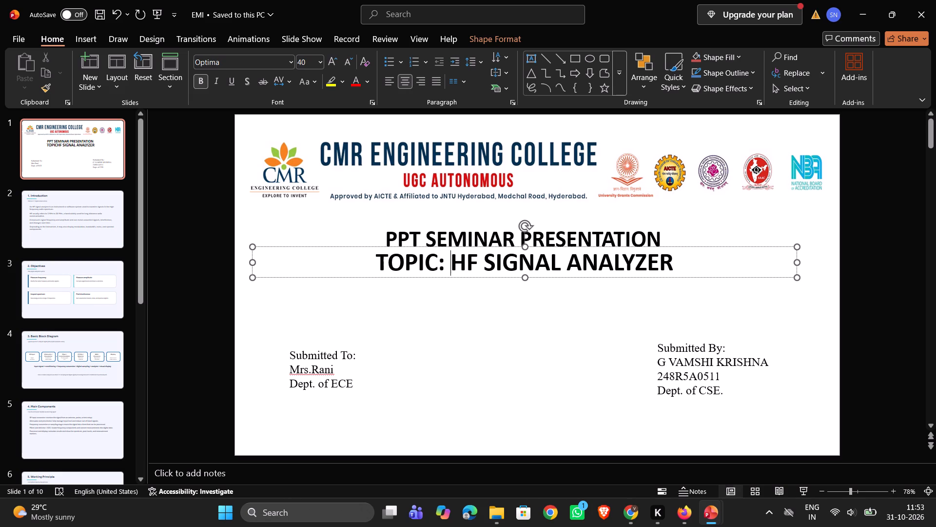
Reduce the "TOPIC: HF SIGNAL ANALYZER" line to 24 pt and move it down and slightly left, clear of the seminar heading.
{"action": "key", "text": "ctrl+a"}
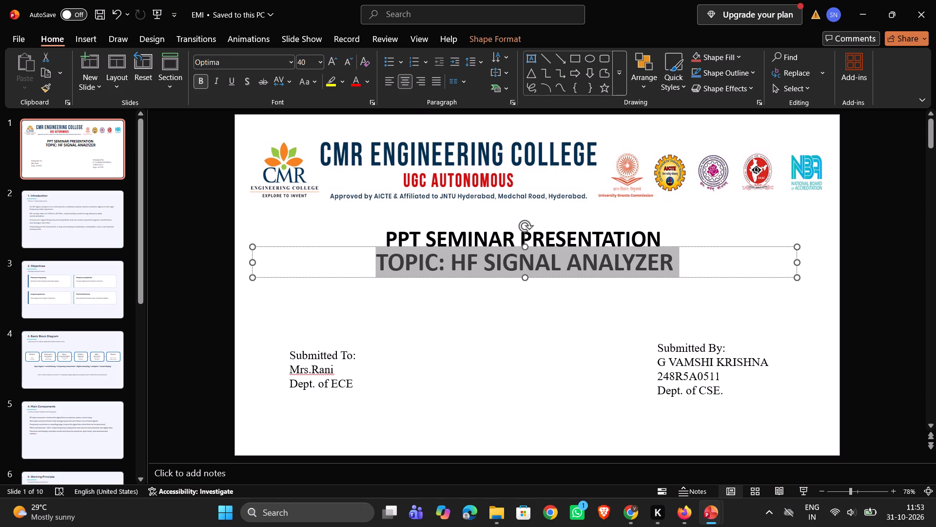
{"action": "triple_click", "coordinate": [351, 59]}
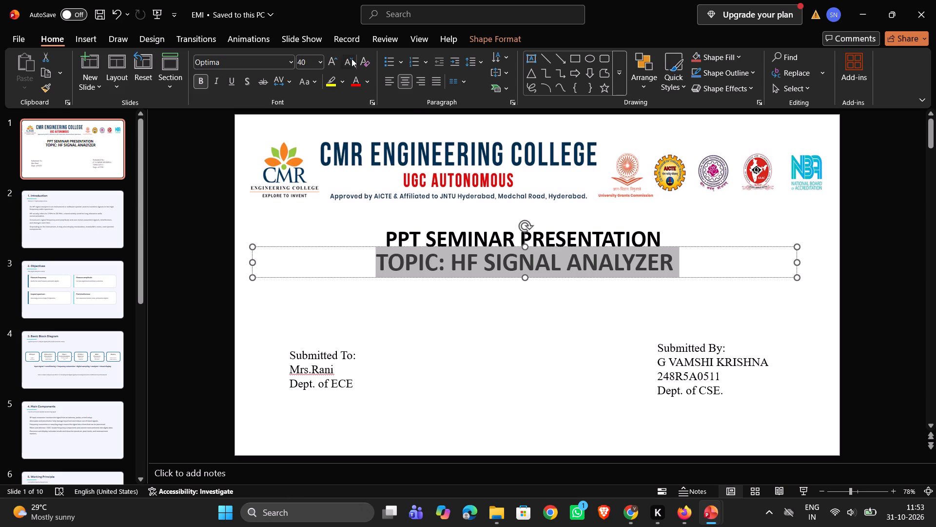
{"action": "left_click", "coordinate": [351, 59]}
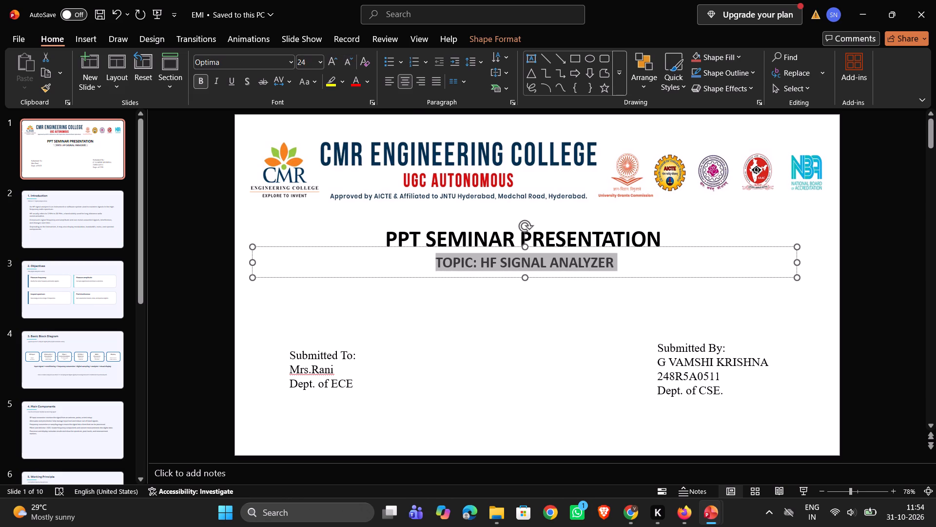
{"action": "left_click", "coordinate": [418, 300]}
{"action": "left_click", "coordinate": [489, 260]}
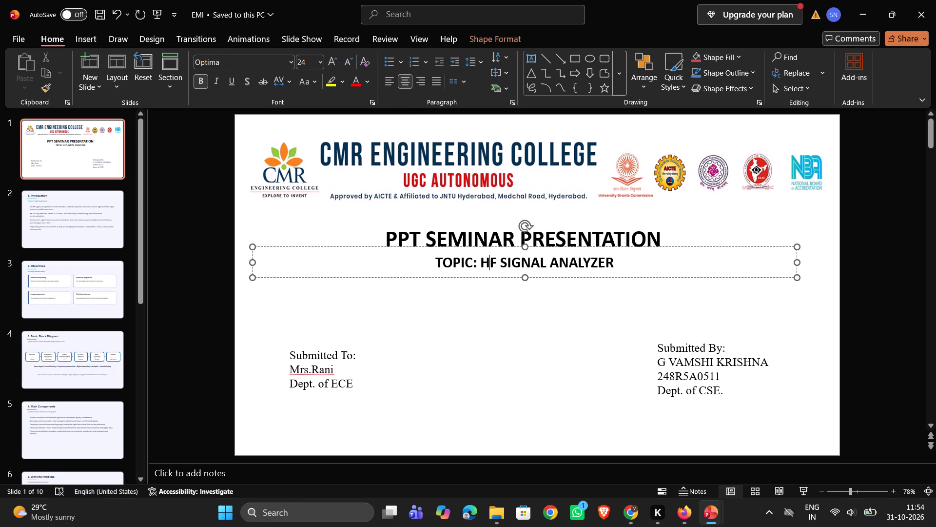
{"action": "left_click_drag", "start_coordinate": [503, 277], "coordinate": [487, 293]}
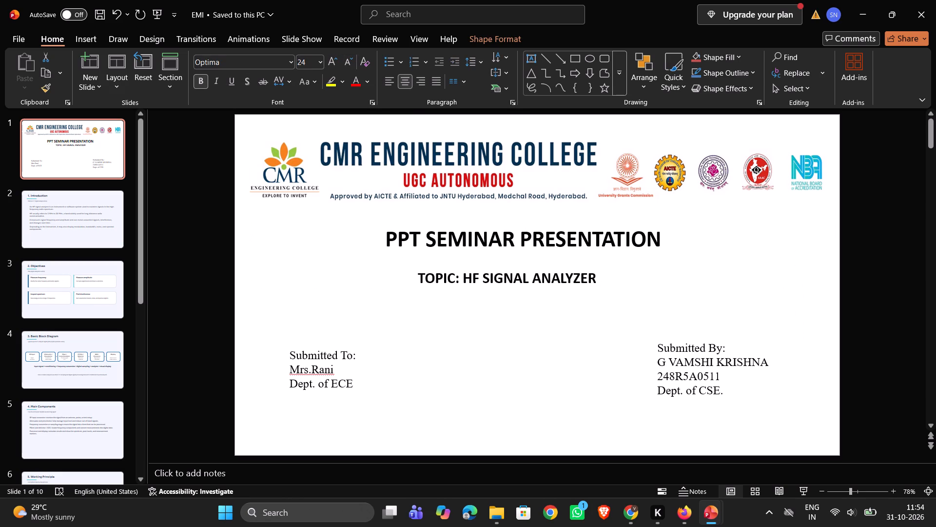
{"action": "left_click_drag", "start_coordinate": [487, 293], "coordinate": [486, 292]}
Move the Submitted To block slightly right and up on the title slide.
{"action": "left_click", "coordinate": [334, 377]}
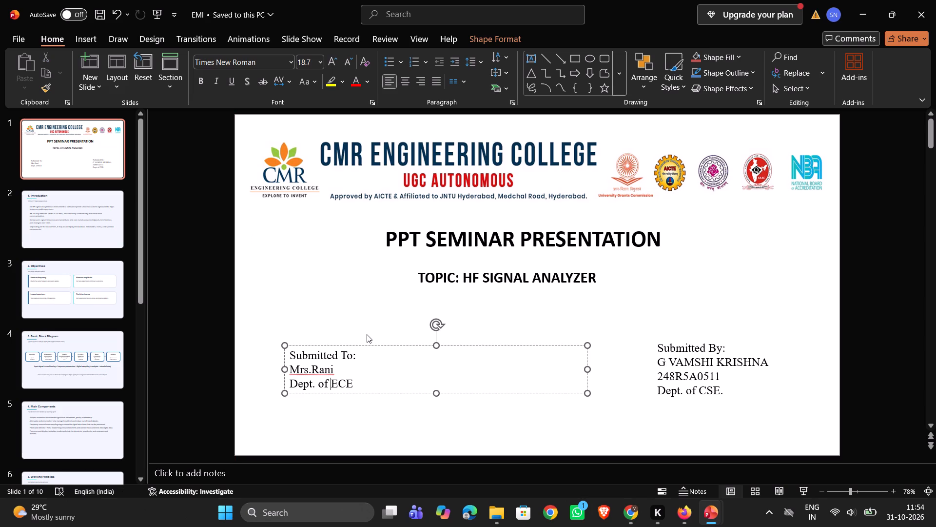
{"action": "left_click_drag", "start_coordinate": [370, 343], "coordinate": [383, 339]}
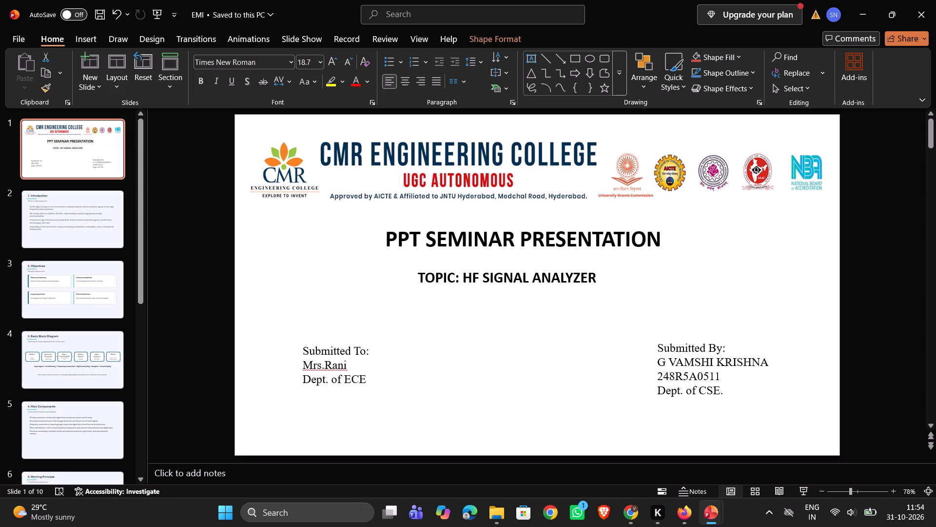
{"action": "left_click_drag", "start_coordinate": [383, 339], "coordinate": [384, 335]}
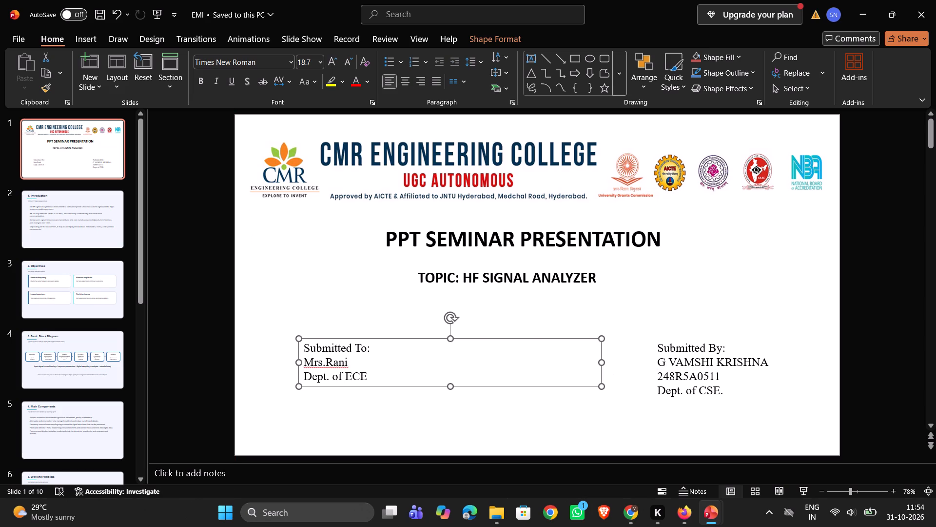
In the Submitted By block, set the middle word of the student's name to 18 pt and move the block slightly up.
{"action": "left_click", "coordinate": [699, 363]}
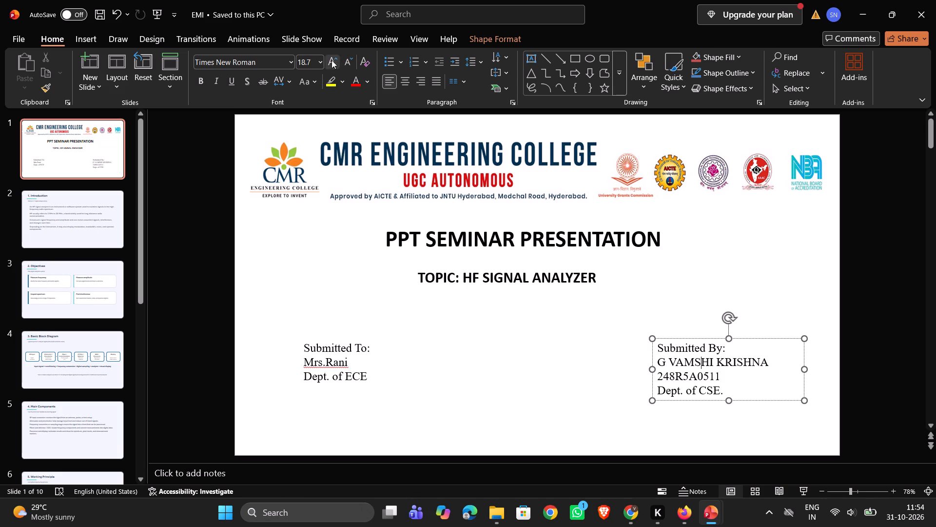
{"action": "left_click", "coordinate": [319, 64]}
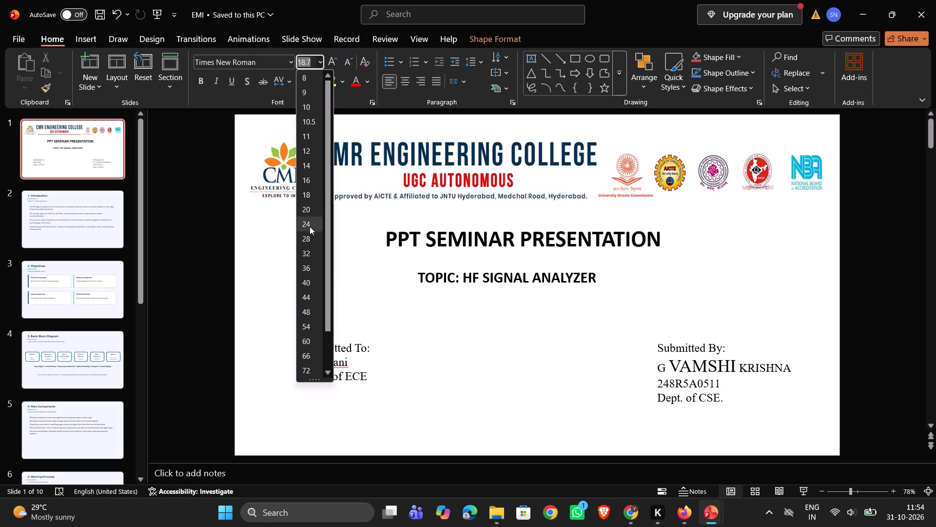
{"action": "left_click", "coordinate": [309, 197]}
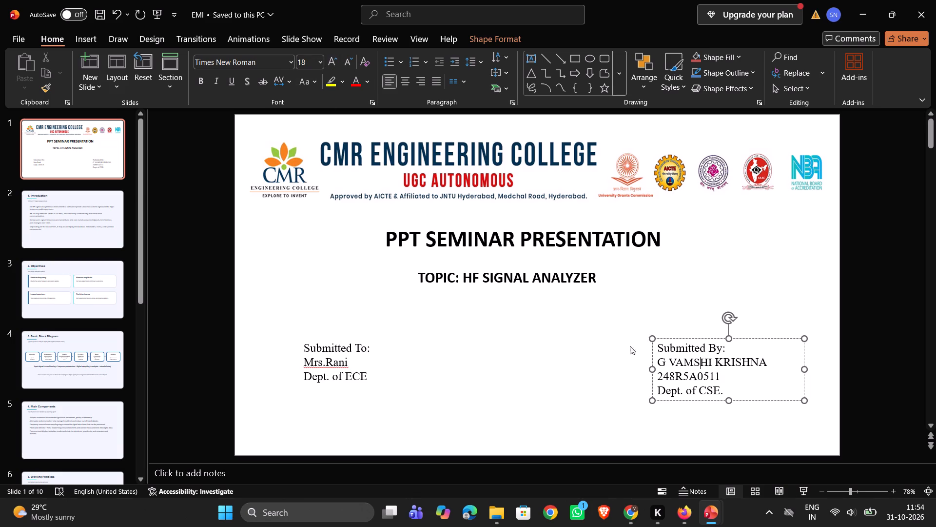
{"action": "left_click_drag", "start_coordinate": [687, 340], "coordinate": [686, 335]}
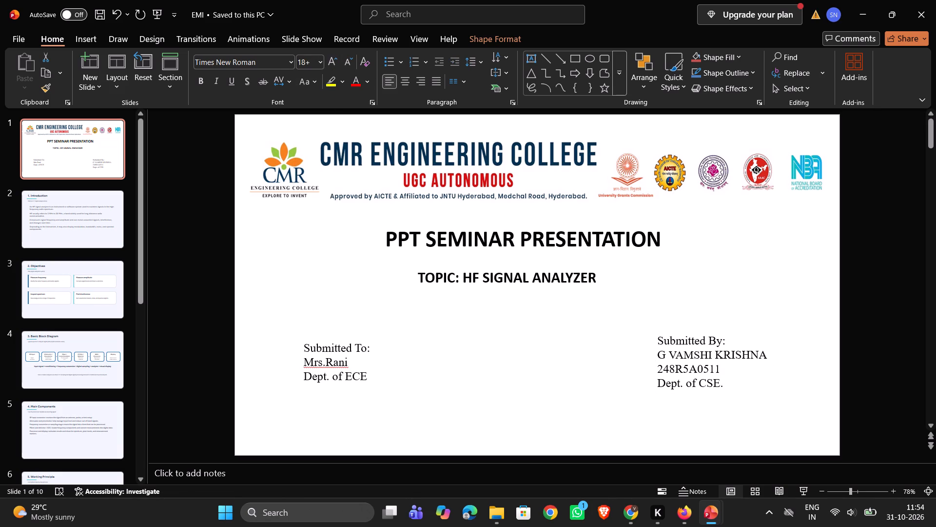
{"action": "left_click_drag", "start_coordinate": [686, 335], "coordinate": [687, 333]}
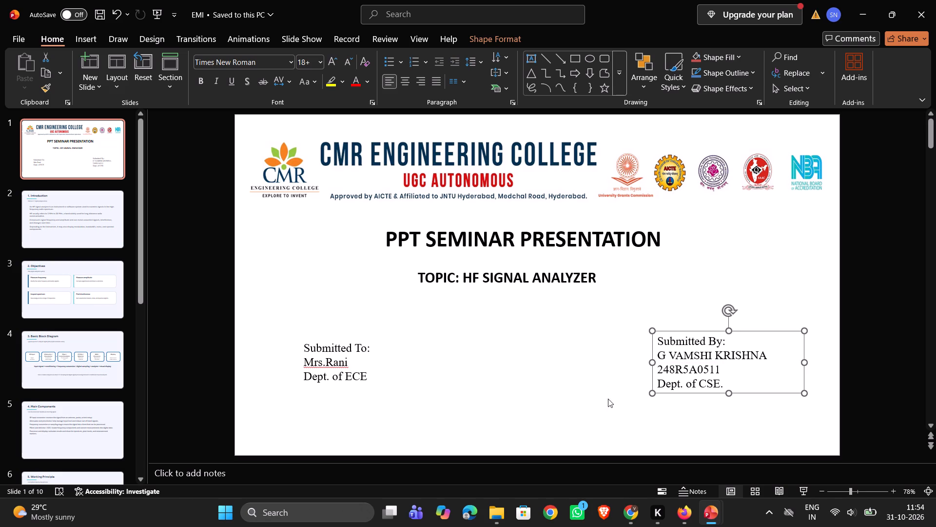
Add a text box below the Submitted By block with the lines "Signature:" and "Awarded marks".
{"action": "triple_click", "coordinate": [624, 415]}
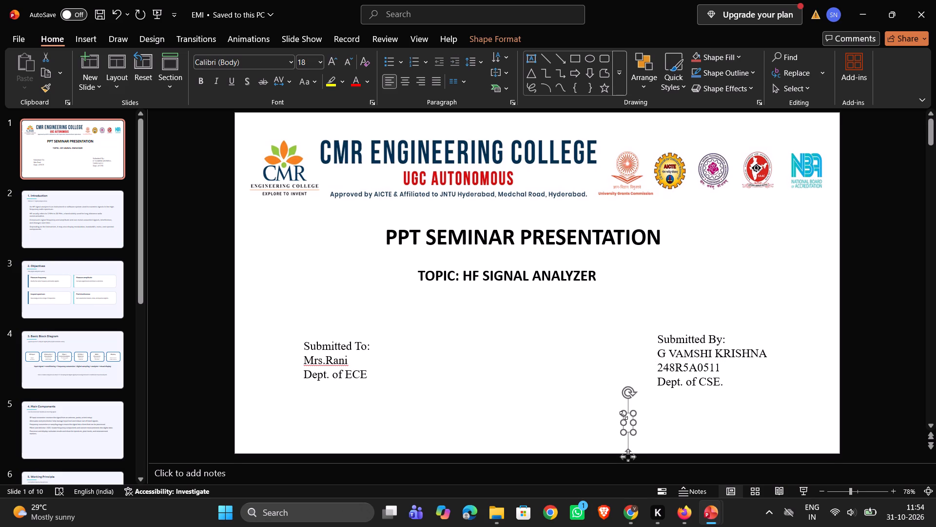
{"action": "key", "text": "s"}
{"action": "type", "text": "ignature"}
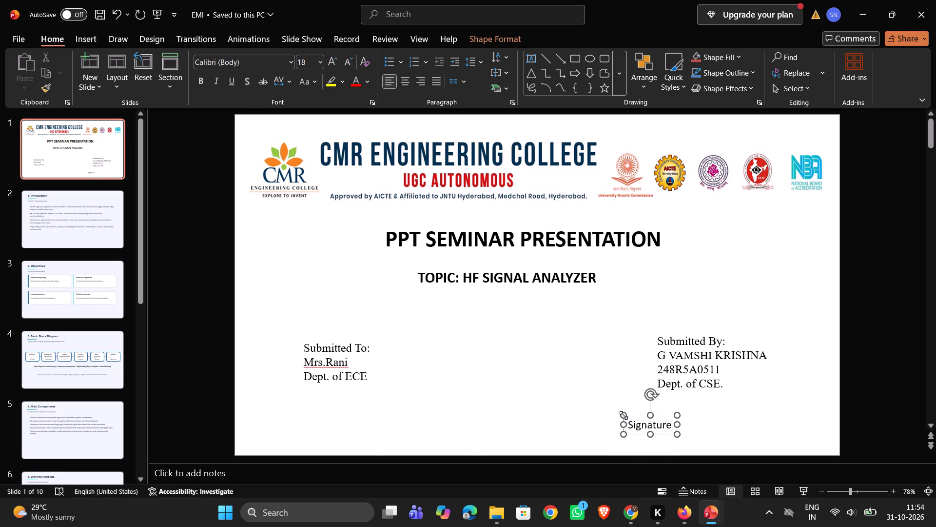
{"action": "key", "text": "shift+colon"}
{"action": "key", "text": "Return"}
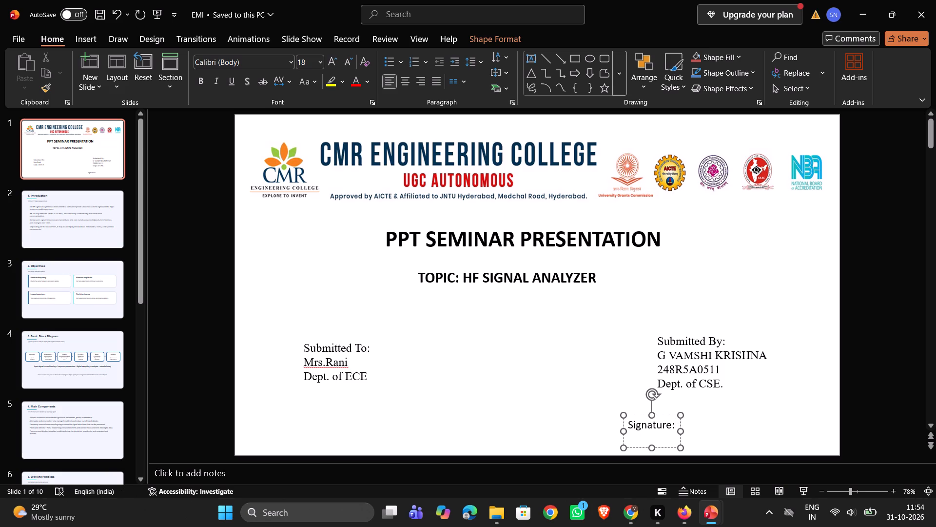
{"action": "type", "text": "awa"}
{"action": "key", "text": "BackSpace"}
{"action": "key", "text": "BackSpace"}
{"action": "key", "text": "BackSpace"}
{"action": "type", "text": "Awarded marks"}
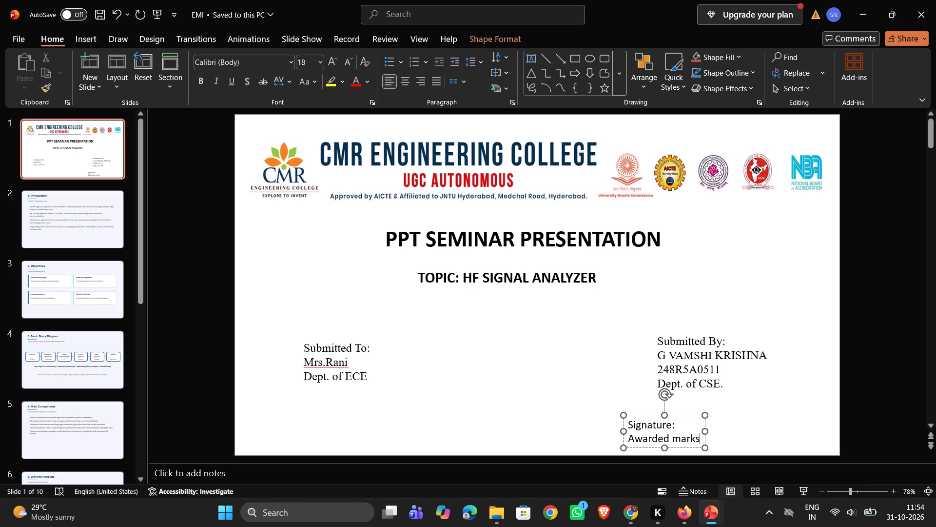
Finish the "Awarded marks:" line with a colon and place the signature and marks text box beneath the Submitted By block.
{"action": "key", "text": "shift+colon"}
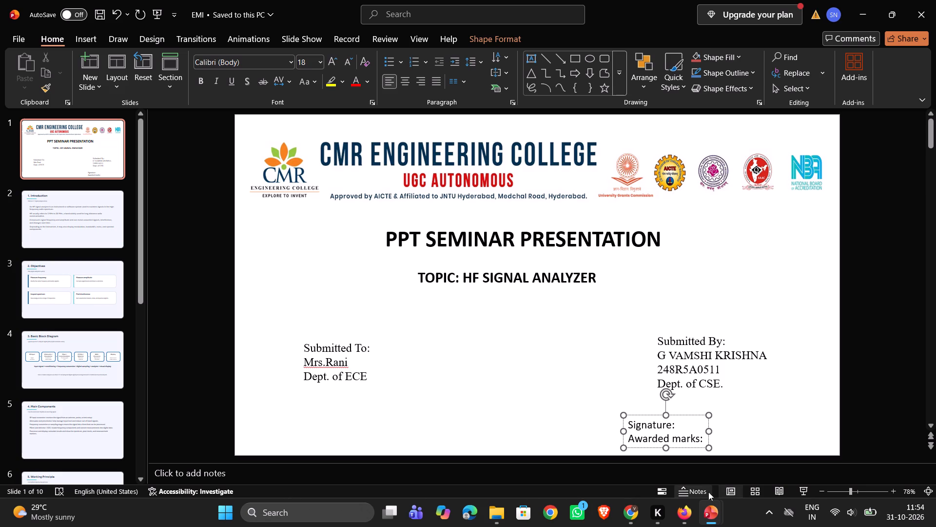
{"action": "left_click_drag", "start_coordinate": [691, 417], "coordinate": [720, 419]}
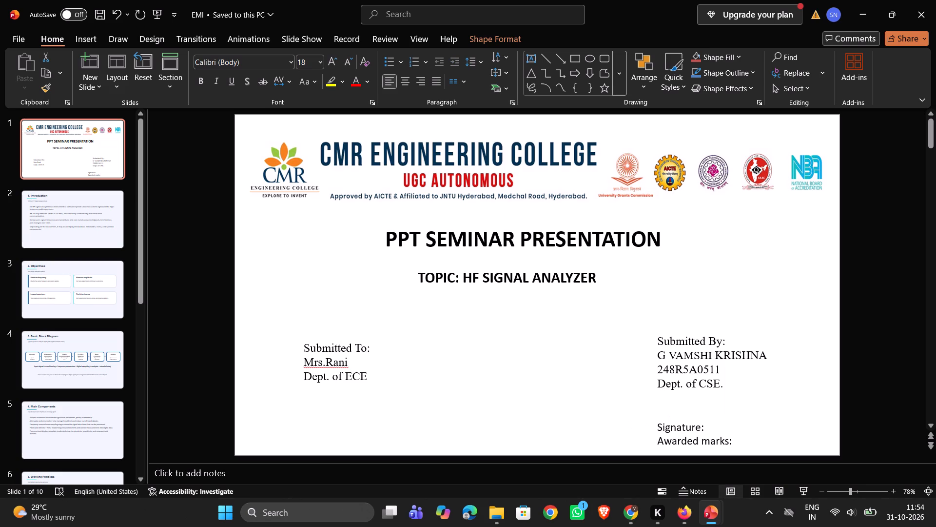
{"action": "left_click_drag", "start_coordinate": [720, 419], "coordinate": [734, 421]}
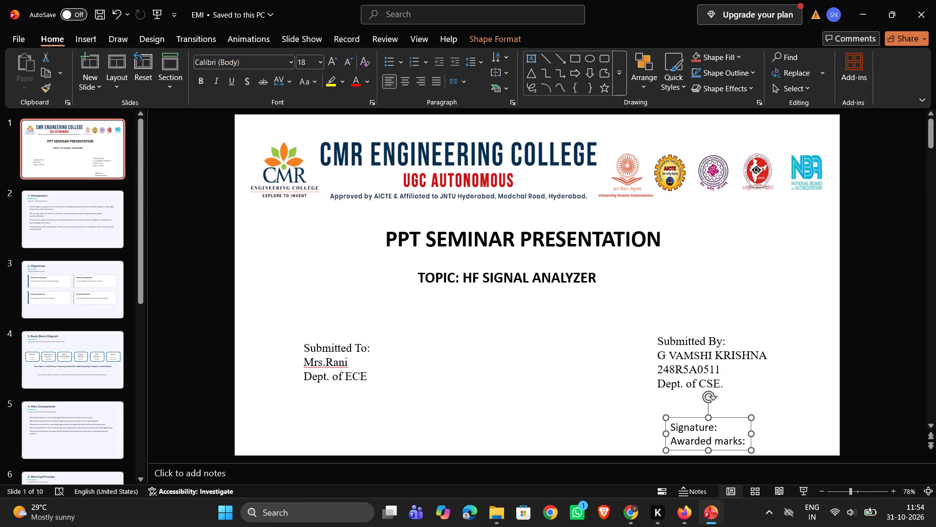
{"action": "left_click", "coordinate": [578, 400]}
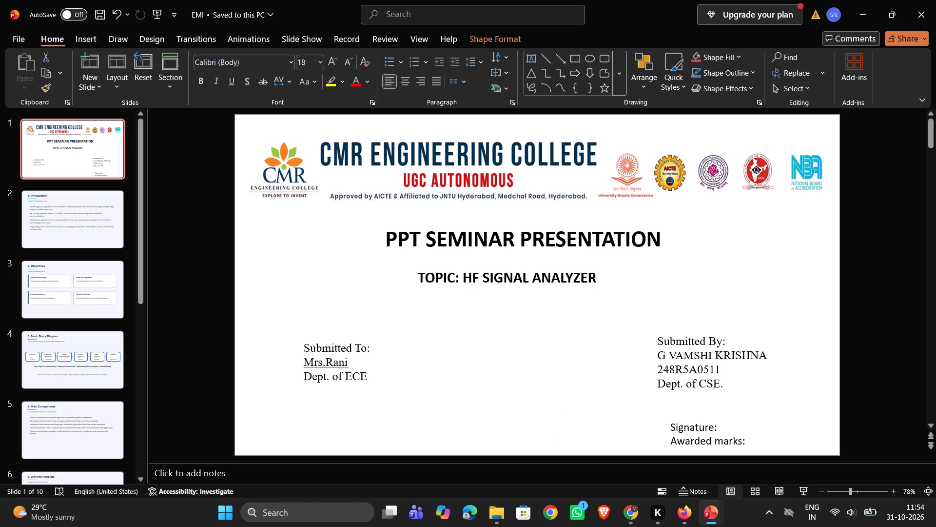
Check the revised title slide and the Introduction slide of the EMI presentation.
{"action": "left_click", "coordinate": [60, 249]}
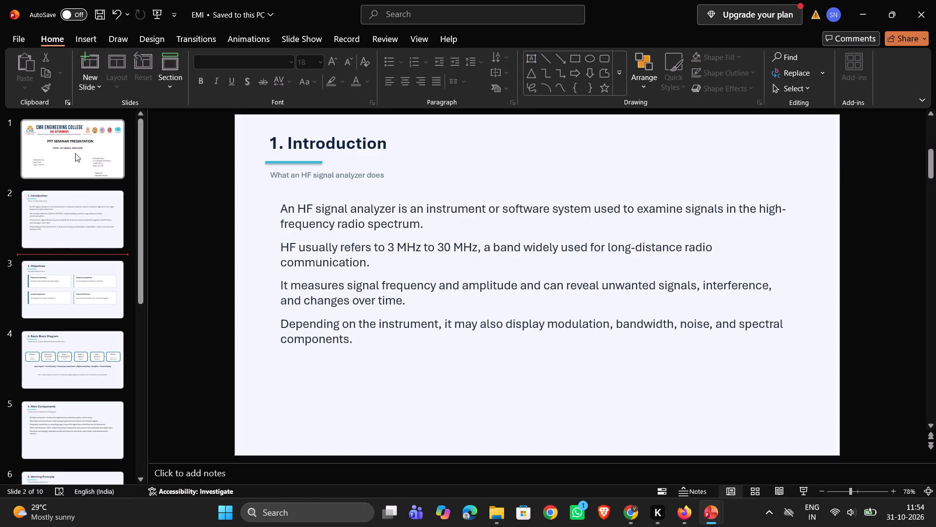
{"action": "left_click", "coordinate": [75, 153]}
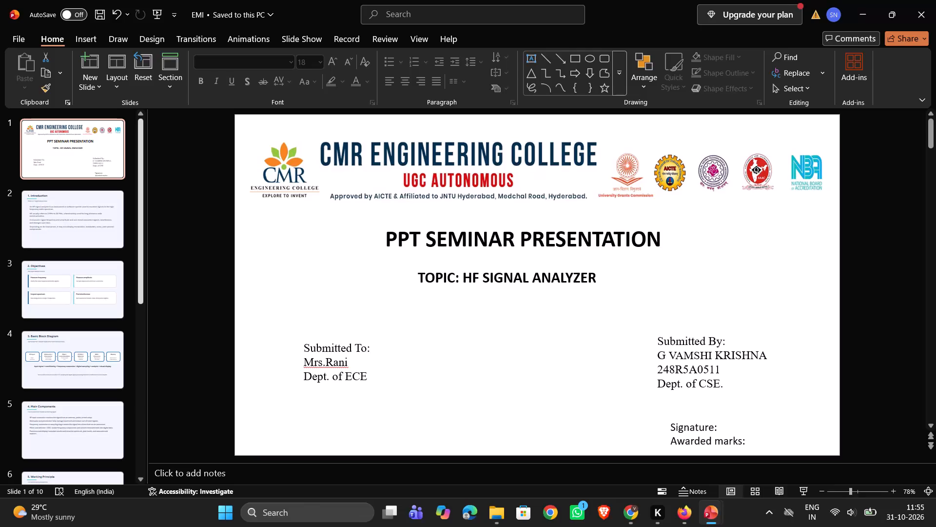
{"action": "left_click", "coordinate": [577, 357]}
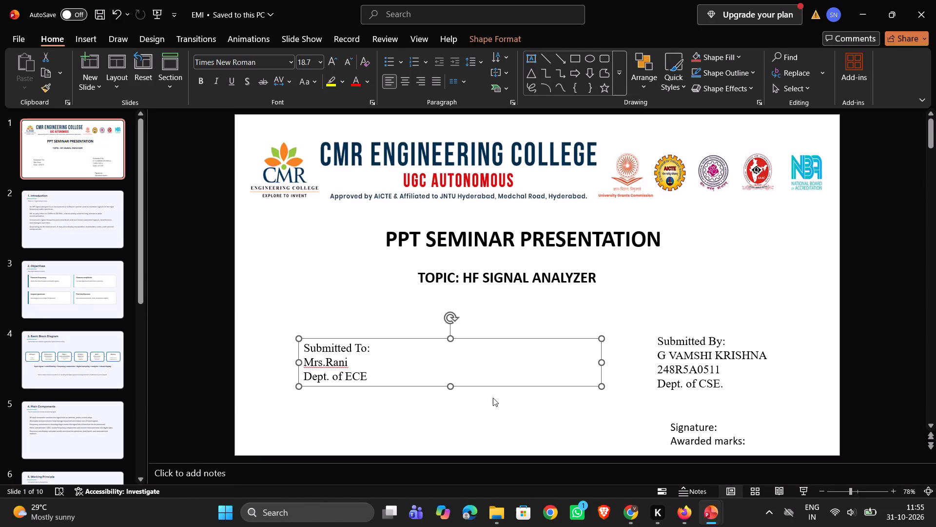
{"action": "left_click", "coordinate": [520, 420]}
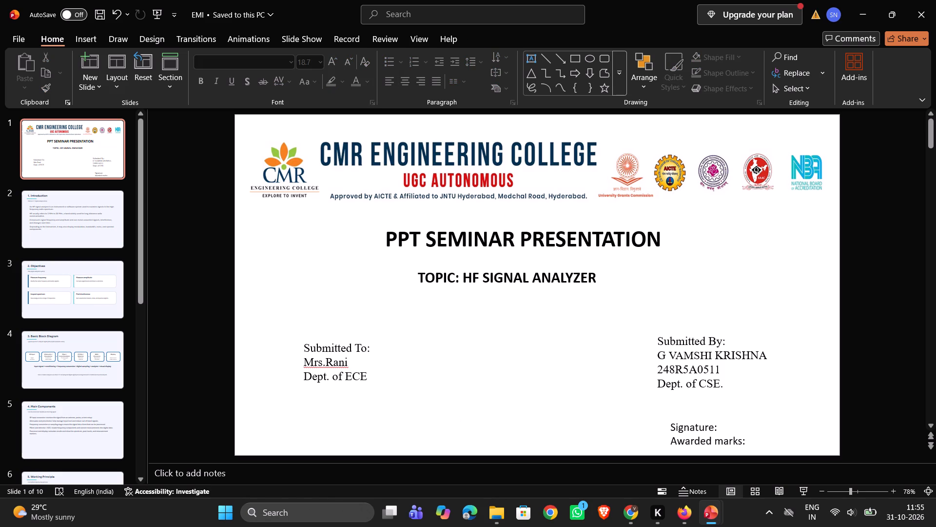
{"action": "left_click", "coordinate": [99, 220]}
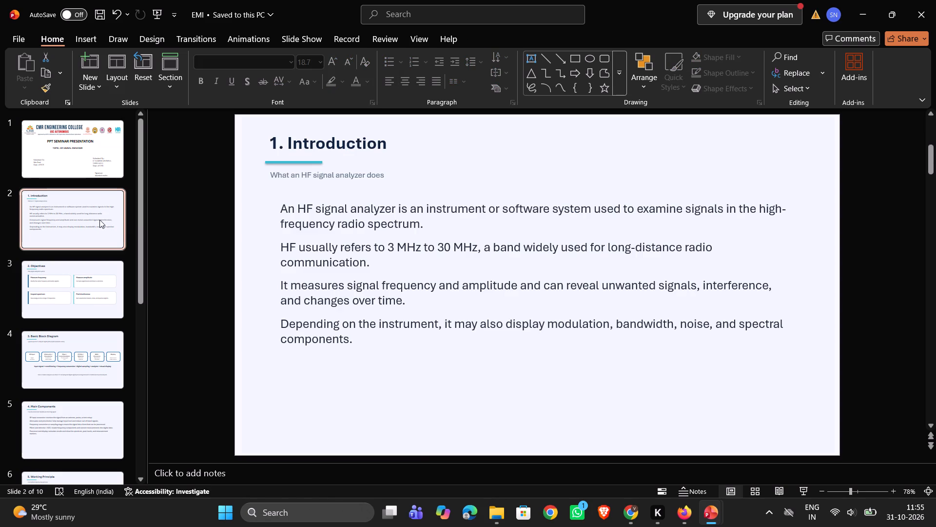
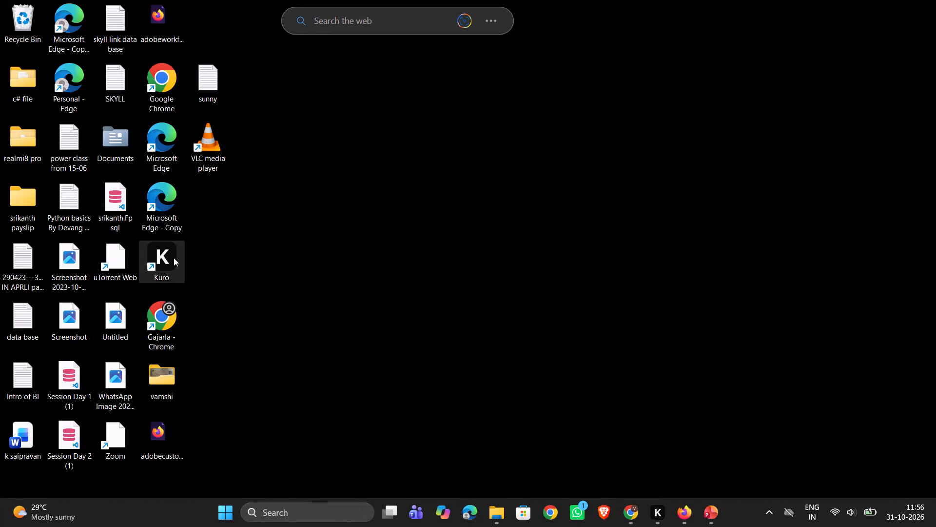
Launch the Kuro application from its desktop shortcut.
{"action": "double_click", "coordinate": [174, 258]}
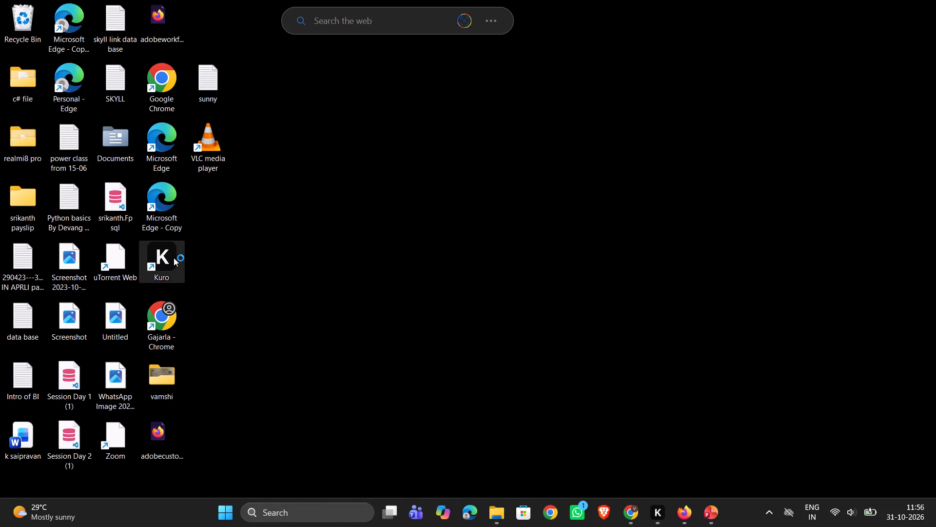
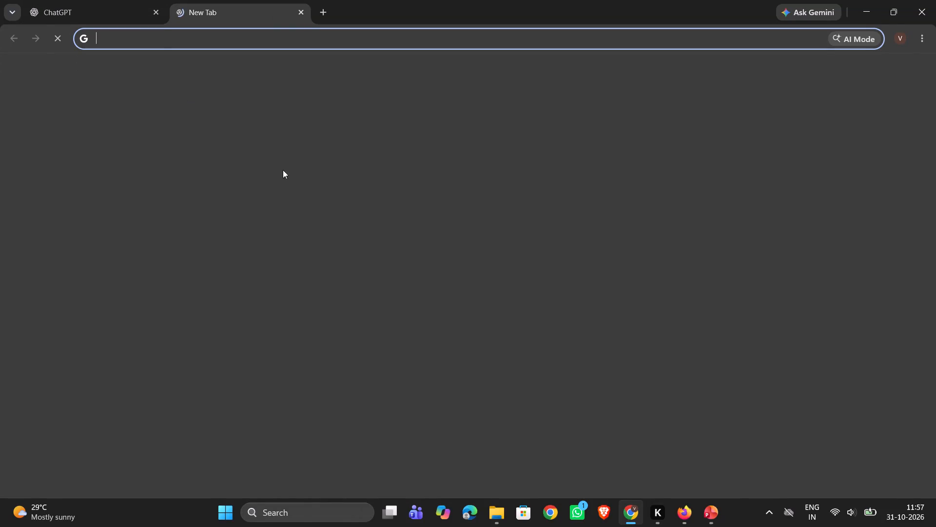
Open YouTube through a Google search for "yt" and dismiss the site's notification permission request.
{"action": "key", "text": "y"}
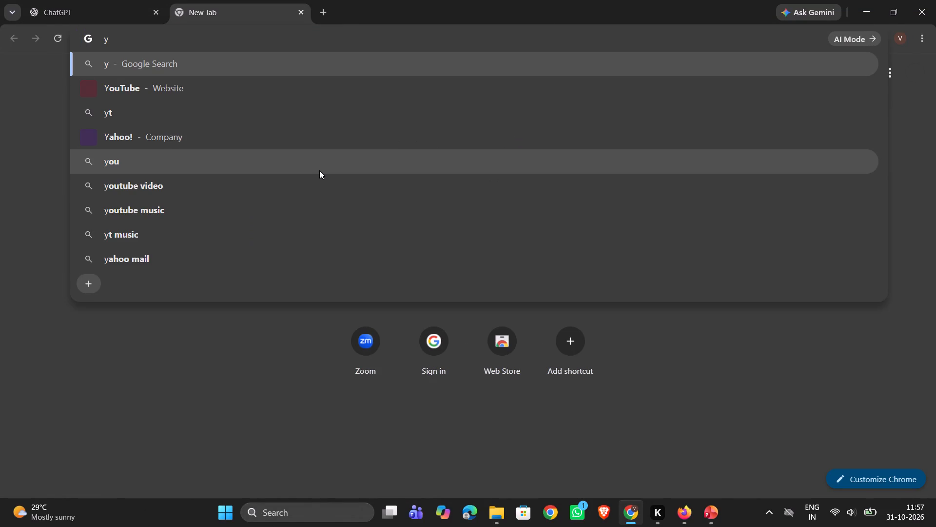
{"action": "key", "text": "t"}
{"action": "key", "text": "Return"}
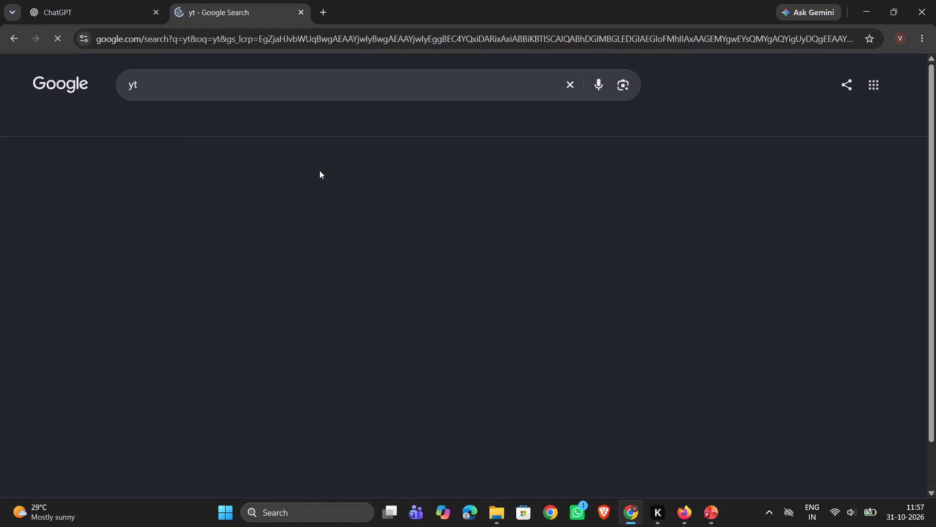
{"action": "left_click", "coordinate": [150, 186]}
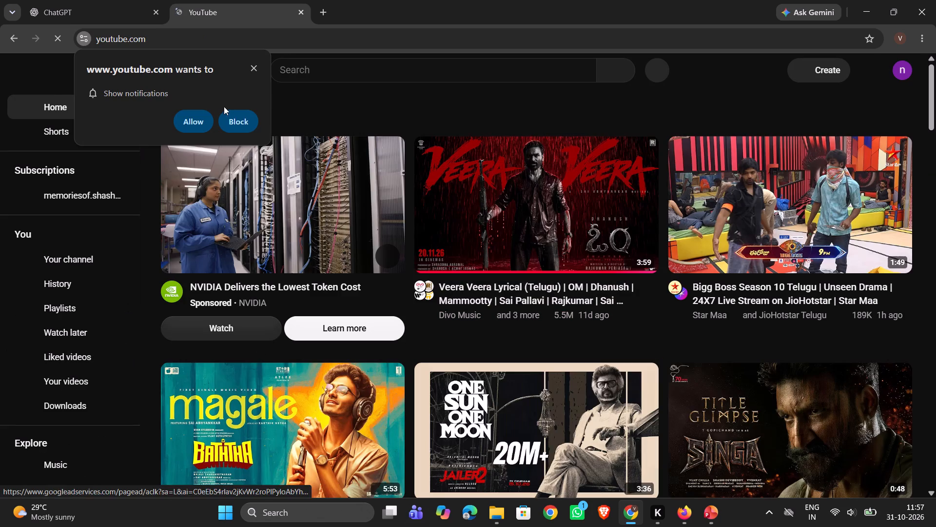
{"action": "left_click", "coordinate": [256, 66]}
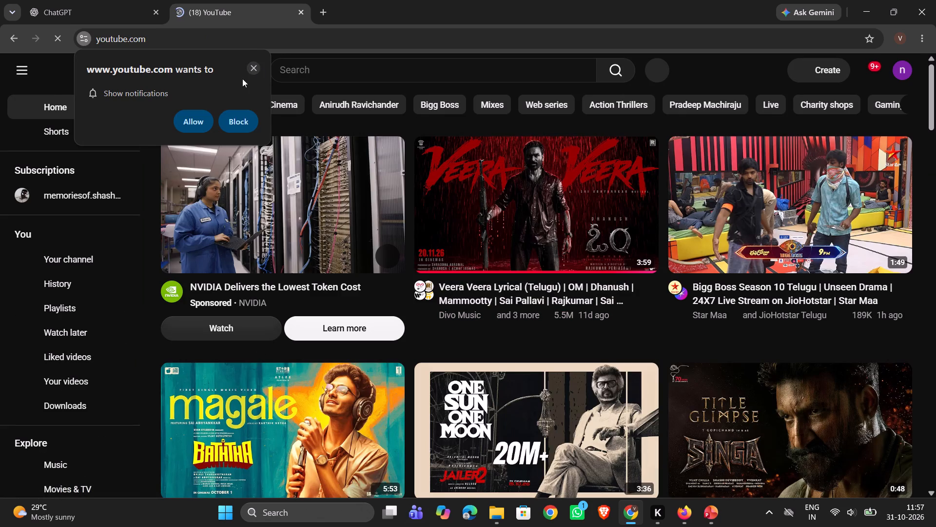
{"action": "left_click", "coordinate": [251, 71]}
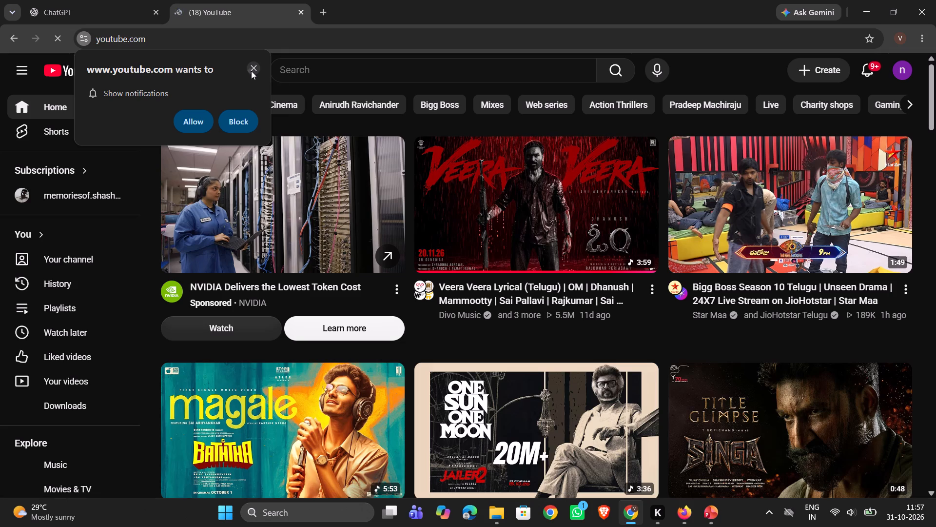
Examine the YouTube watch history, filtered to Videos, looking through the entries of recent days.
{"action": "left_click", "coordinate": [53, 277]}
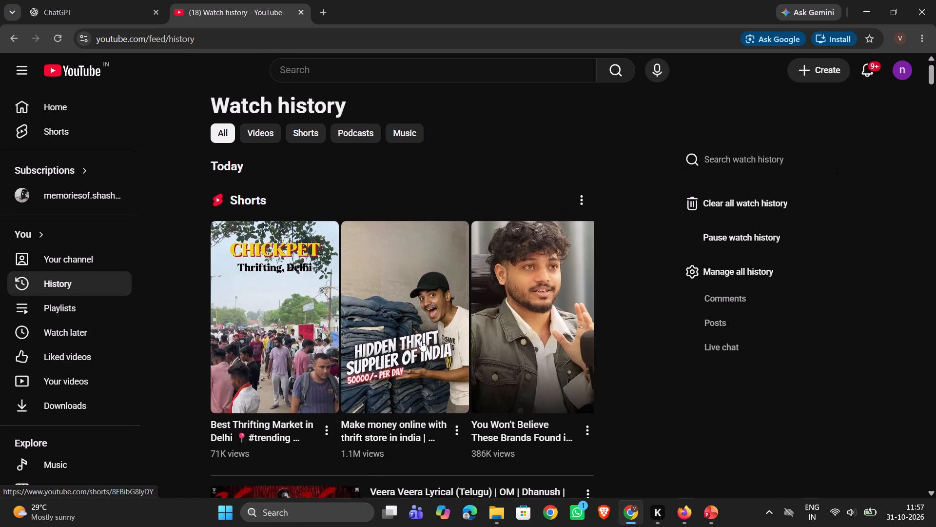
{"action": "left_click", "coordinate": [266, 127]}
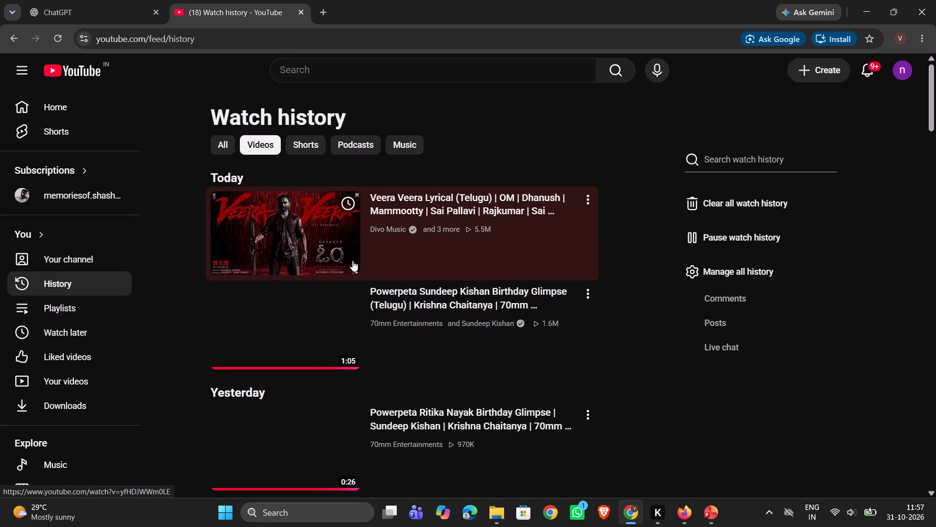
{"action": "scroll", "coordinate": [378, 293], "scroll_direction": "down", "scroll_amount": 4}
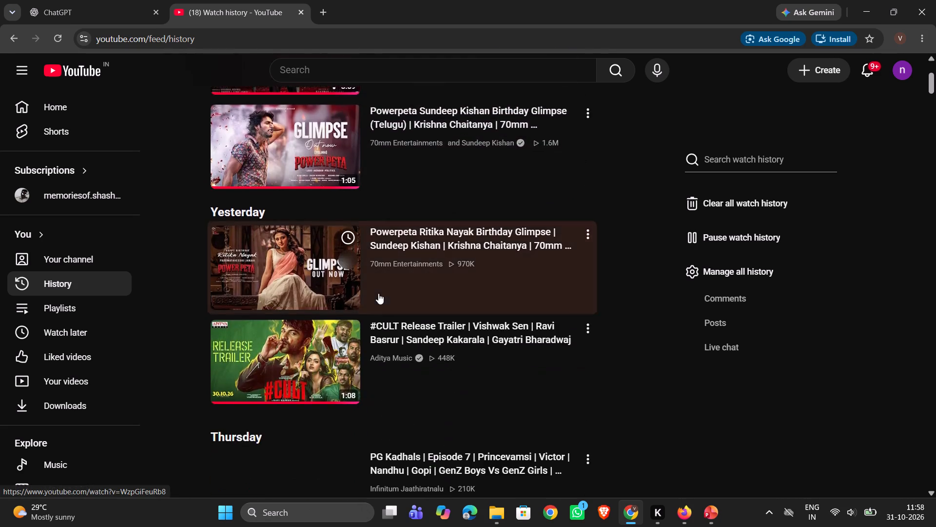
{"action": "scroll", "coordinate": [378, 293], "scroll_direction": "down", "scroll_amount": 3}
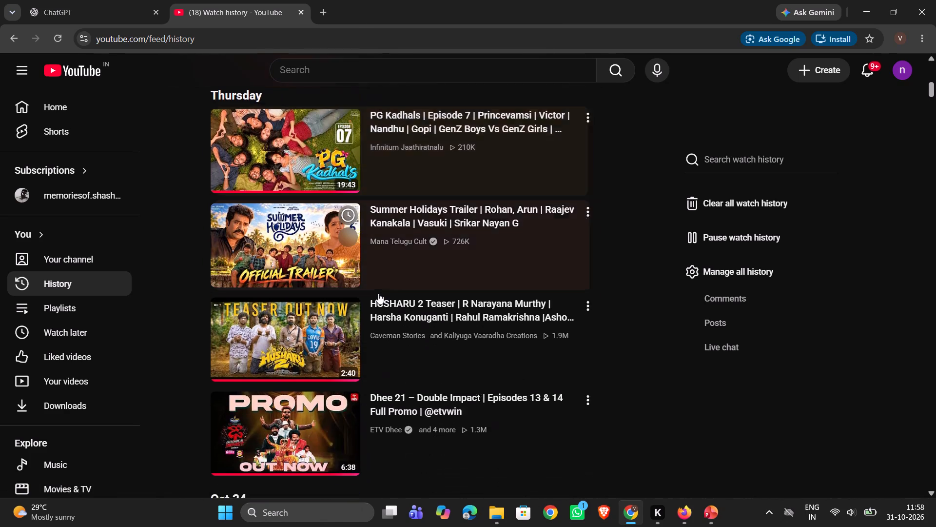
{"action": "scroll", "coordinate": [378, 293], "scroll_direction": "down", "scroll_amount": 2}
{"action": "scroll", "coordinate": [378, 293], "scroll_direction": "up", "scroll_amount": 3}
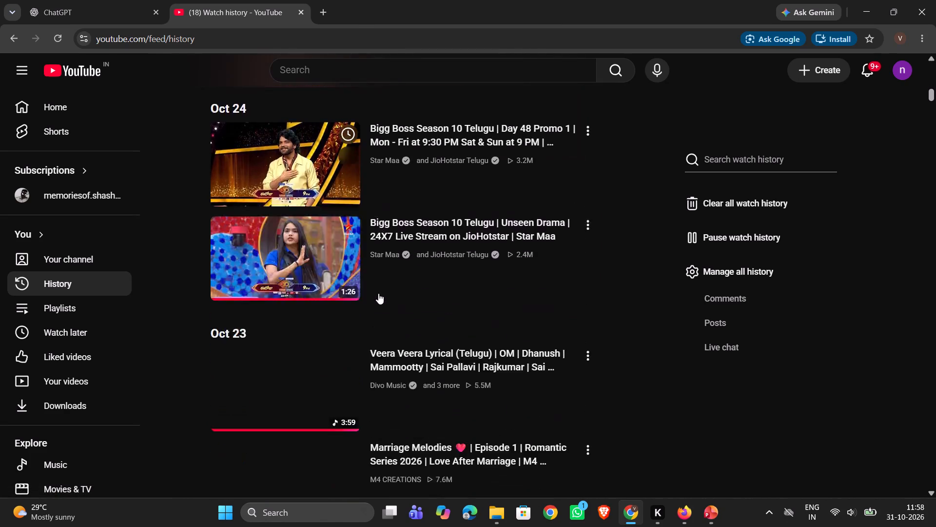
{"action": "scroll", "coordinate": [378, 293], "scroll_direction": "up", "scroll_amount": 4}
{"action": "scroll", "coordinate": [378, 293], "scroll_direction": "down", "scroll_amount": 4}
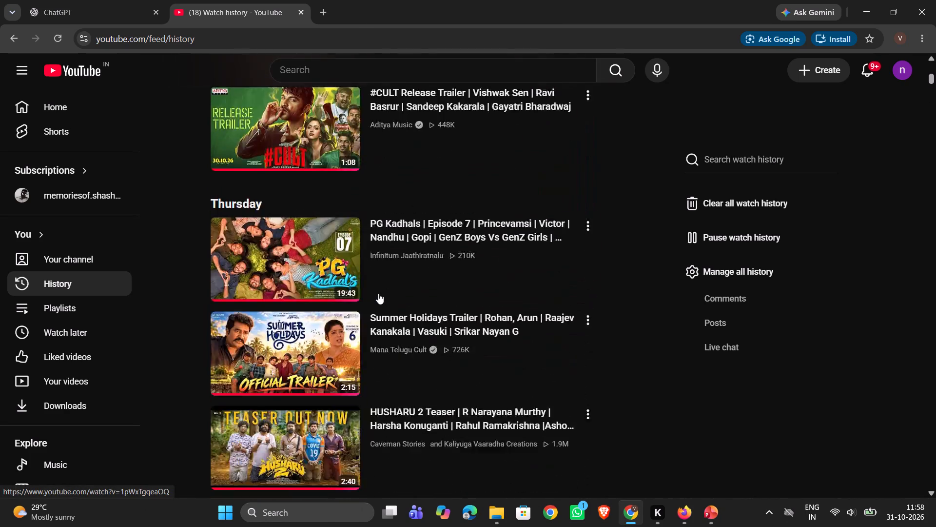
{"action": "scroll", "coordinate": [378, 293], "scroll_direction": "up", "scroll_amount": 11}
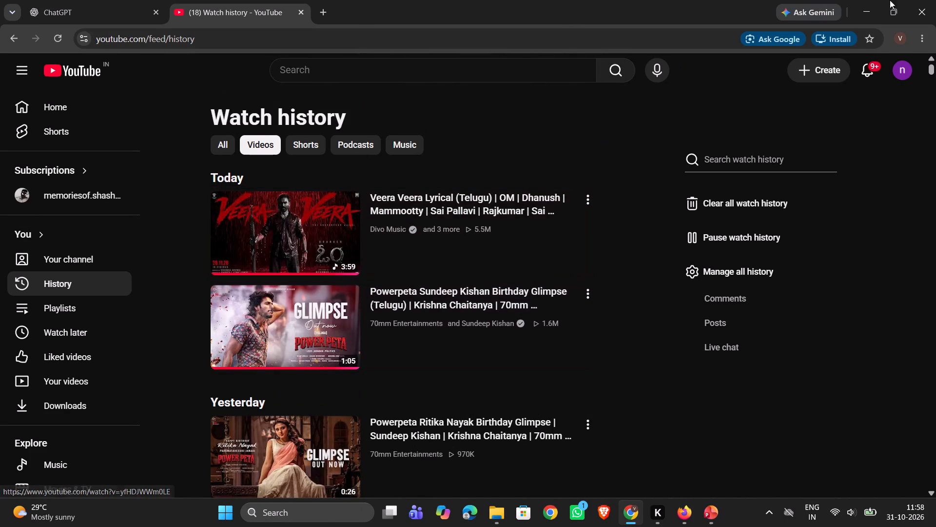
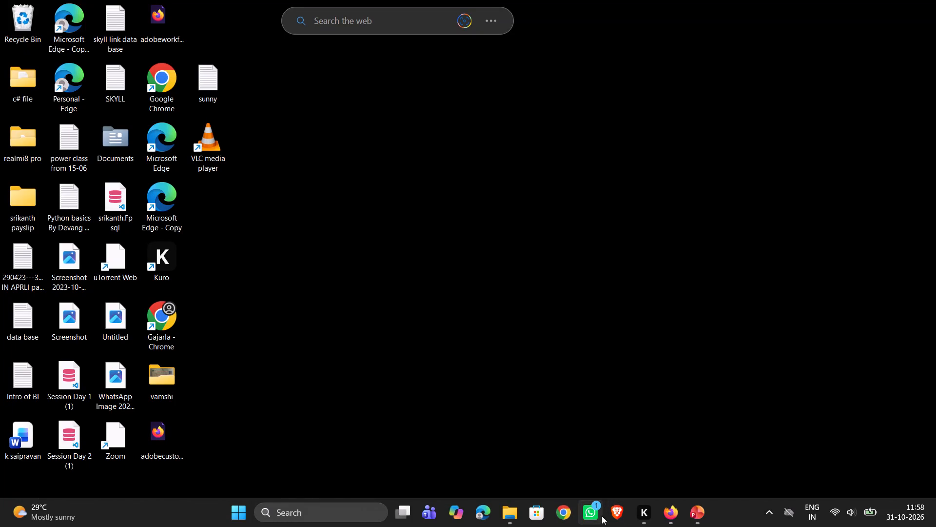
Switch back to PowerPoint and bring up the choice of open seminar presentations.
{"action": "left_click", "coordinate": [703, 509]}
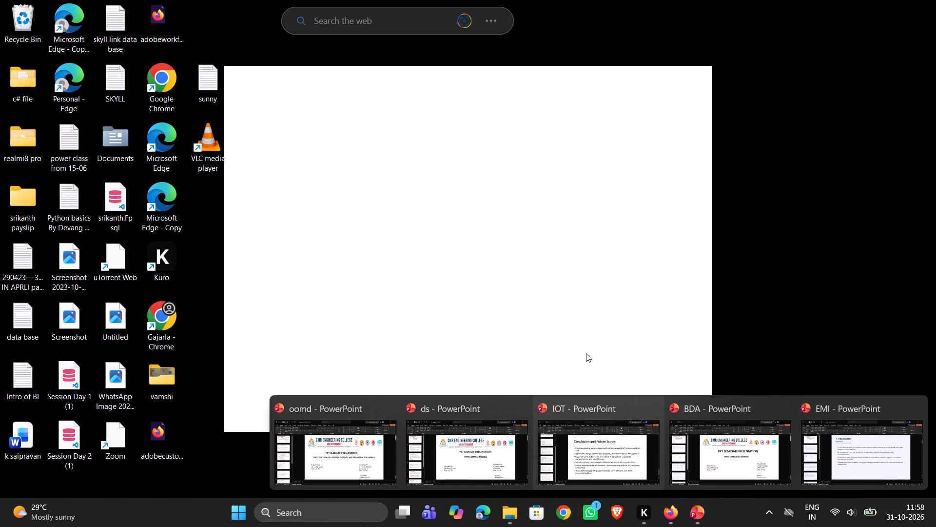
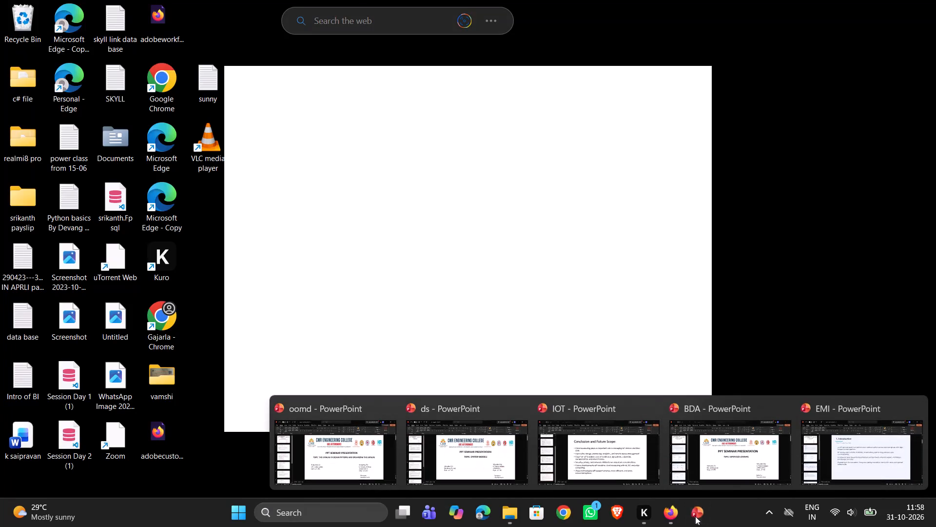
Bring up the oomd presentation and look over its first five slides, ending back on the title slide.
{"action": "left_click", "coordinate": [290, 437]}
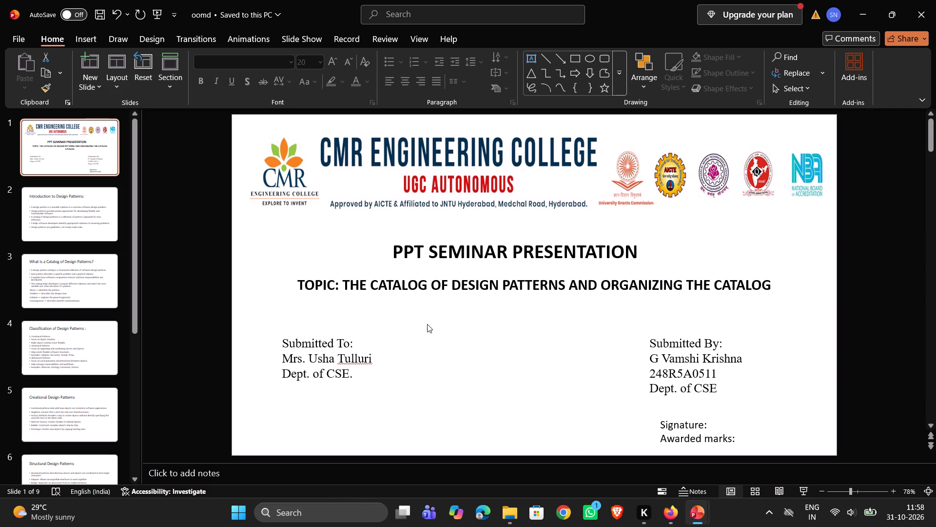
{"action": "left_click", "coordinate": [87, 223]}
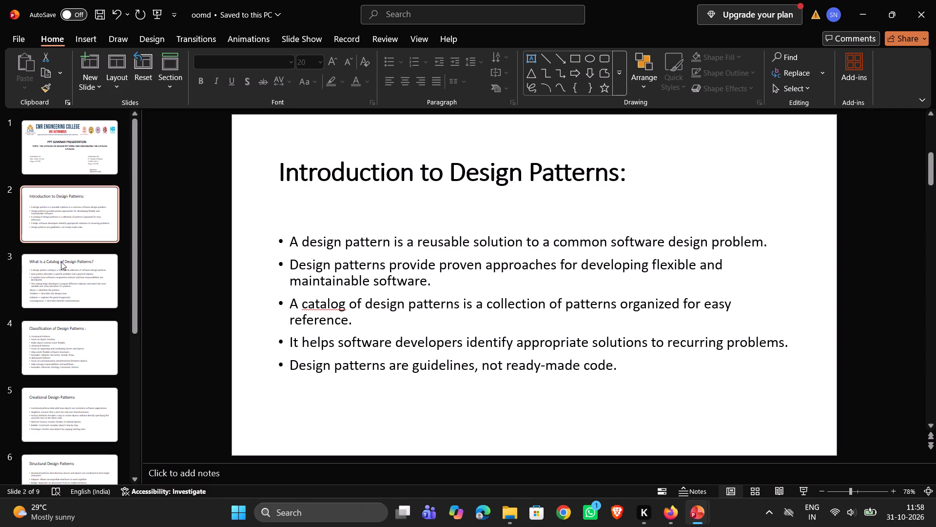
{"action": "left_click", "coordinate": [61, 263]}
{"action": "left_click", "coordinate": [76, 341]}
{"action": "left_click", "coordinate": [58, 397]}
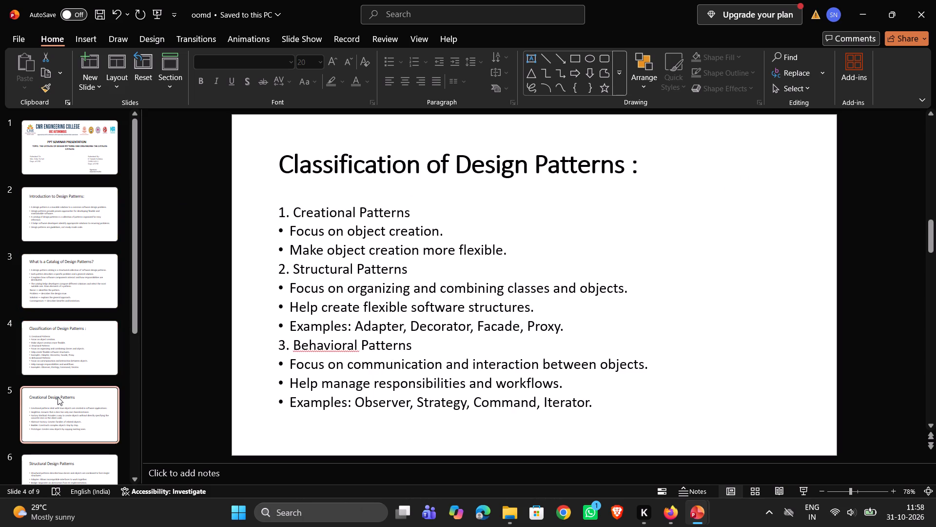
{"action": "scroll", "coordinate": [67, 417], "scroll_direction": "down", "scroll_amount": 3}
{"action": "scroll", "coordinate": [67, 417], "scroll_direction": "up", "scroll_amount": 4}
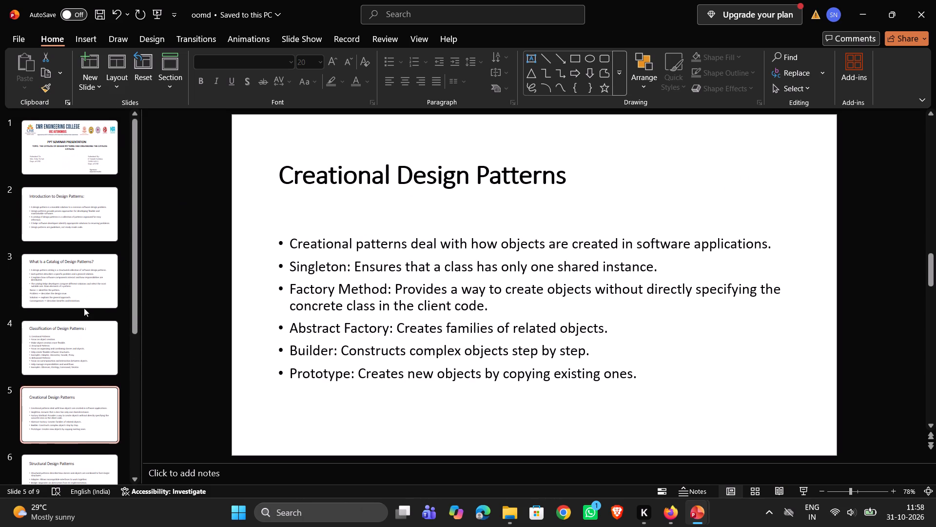
{"action": "left_click", "coordinate": [58, 159]}
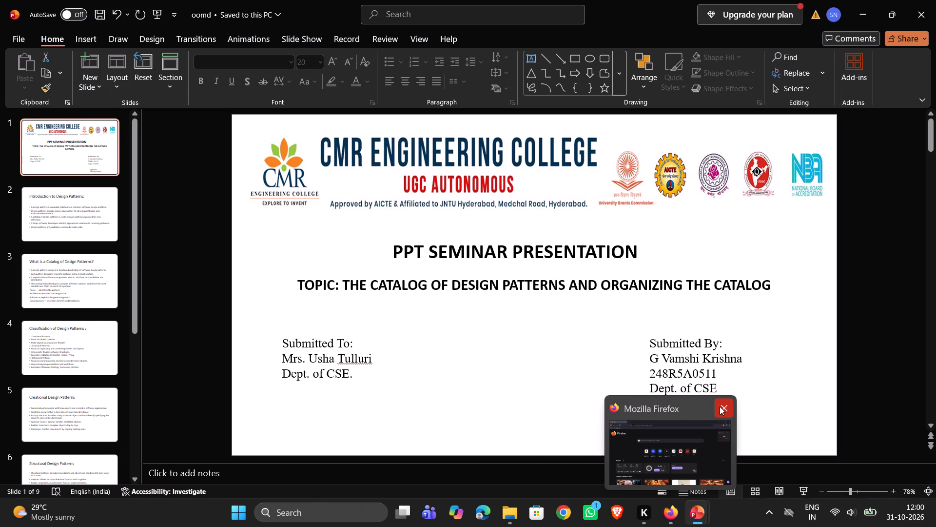
Close the Mozilla Firefox window.
{"action": "left_click", "coordinate": [720, 406]}
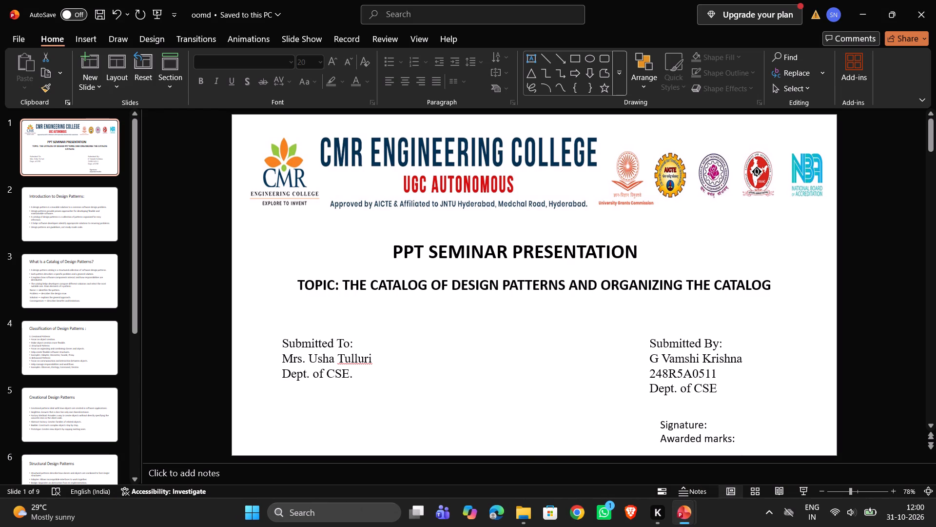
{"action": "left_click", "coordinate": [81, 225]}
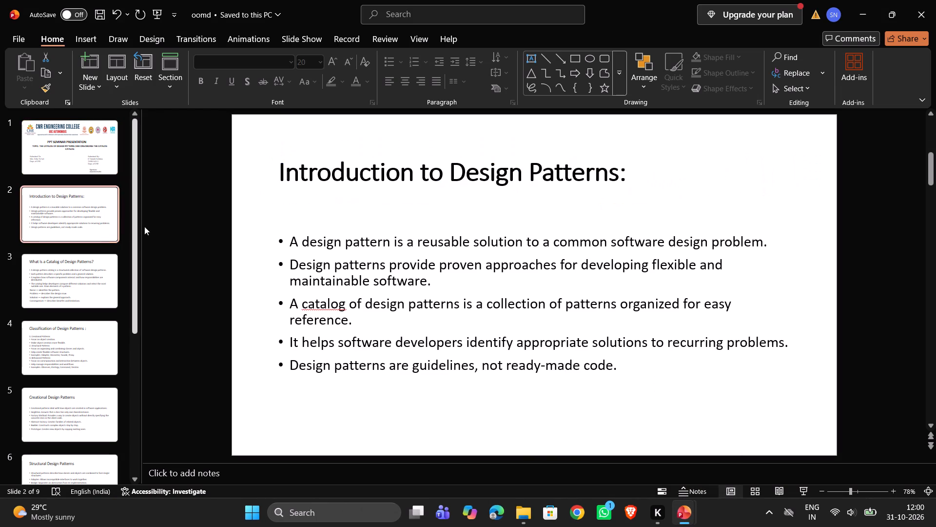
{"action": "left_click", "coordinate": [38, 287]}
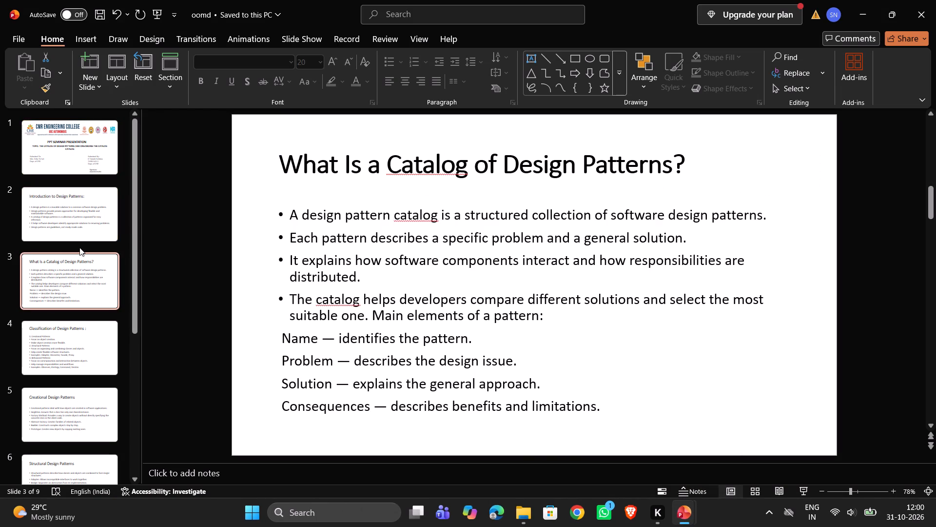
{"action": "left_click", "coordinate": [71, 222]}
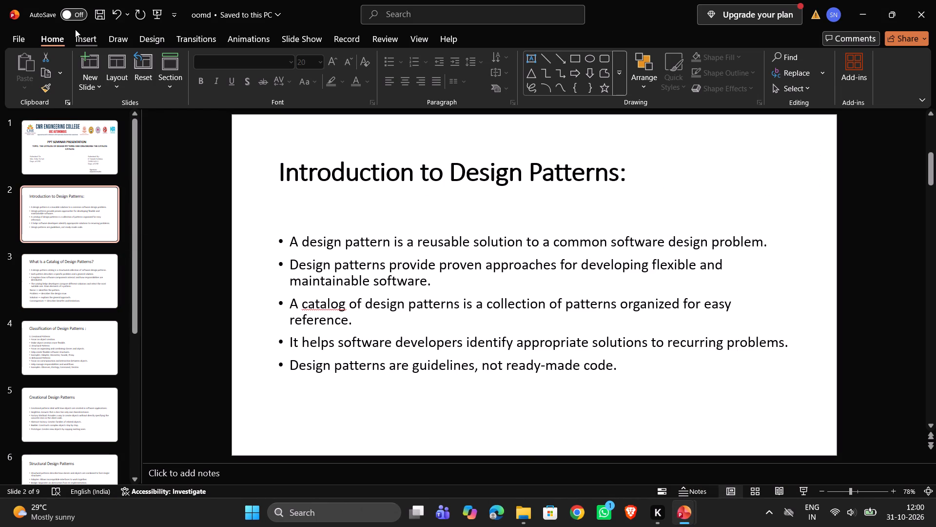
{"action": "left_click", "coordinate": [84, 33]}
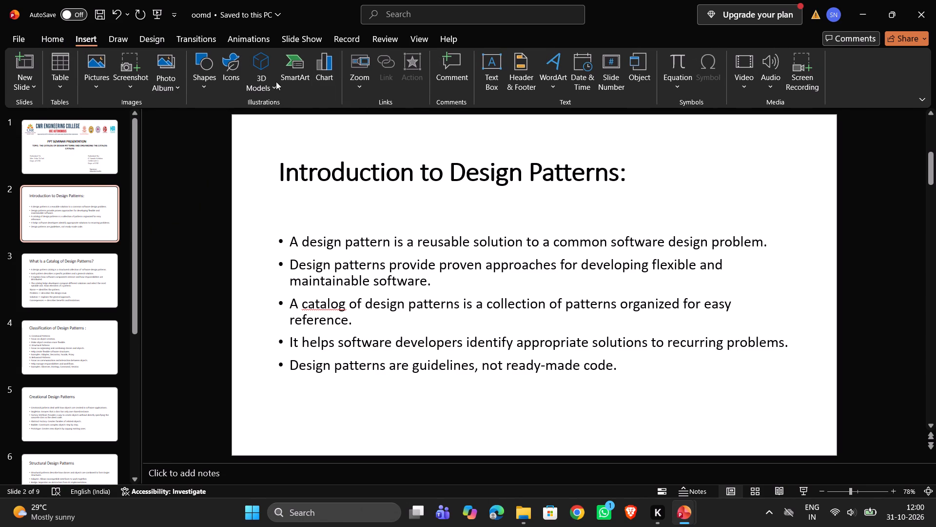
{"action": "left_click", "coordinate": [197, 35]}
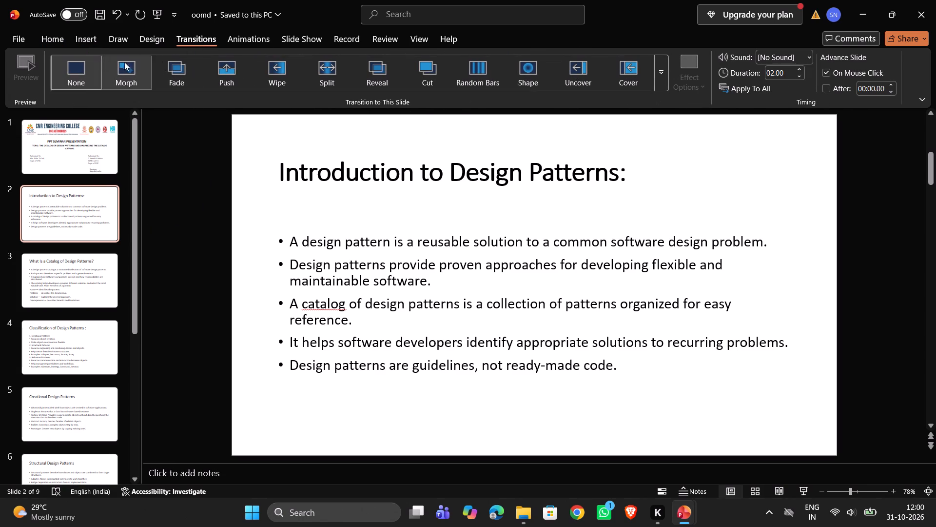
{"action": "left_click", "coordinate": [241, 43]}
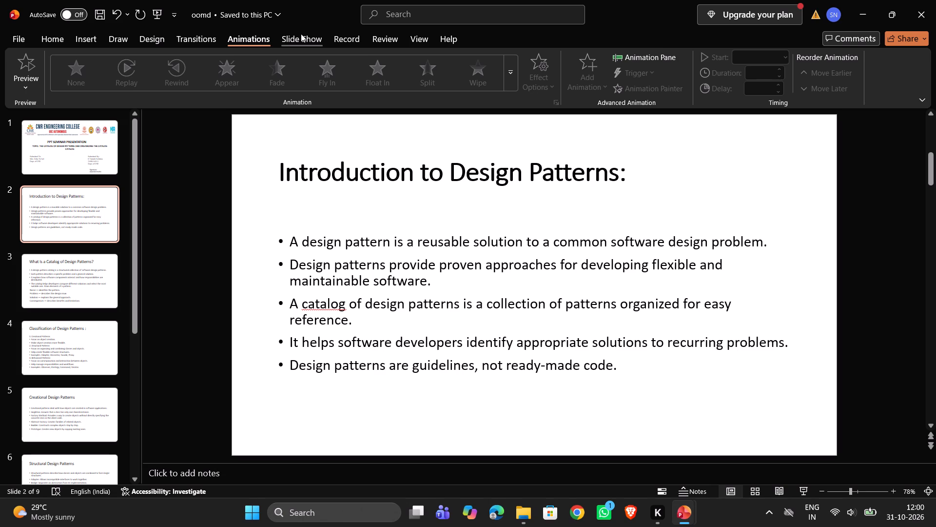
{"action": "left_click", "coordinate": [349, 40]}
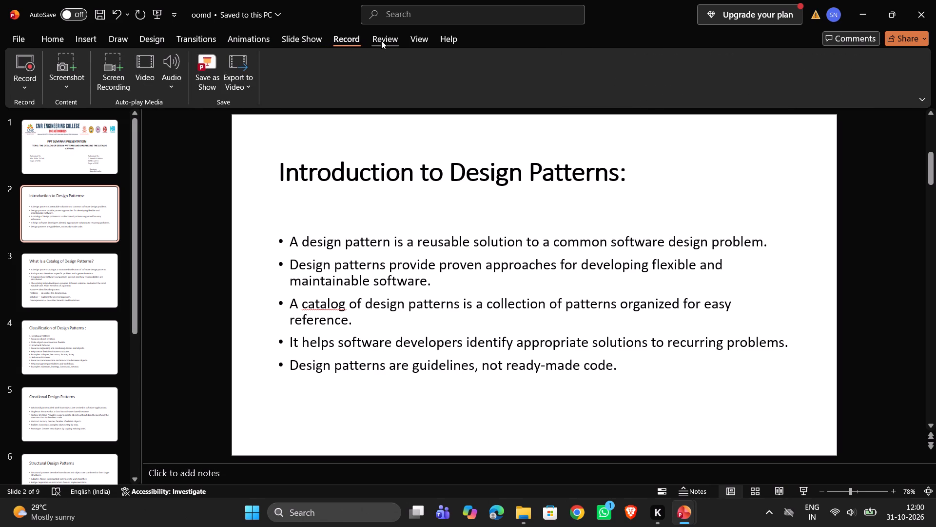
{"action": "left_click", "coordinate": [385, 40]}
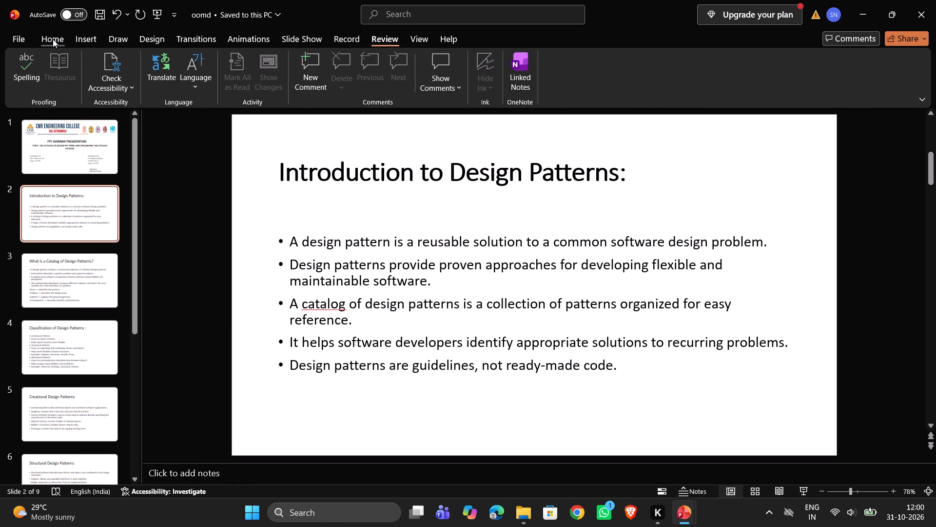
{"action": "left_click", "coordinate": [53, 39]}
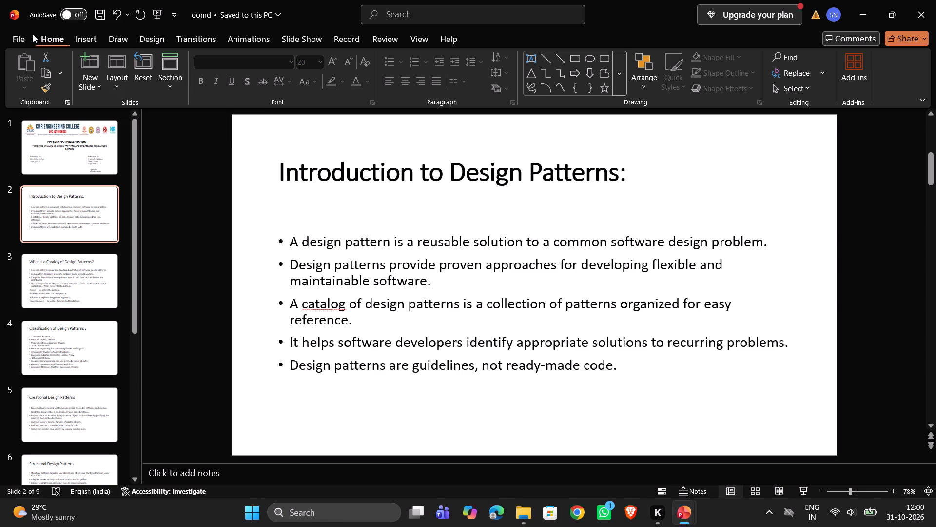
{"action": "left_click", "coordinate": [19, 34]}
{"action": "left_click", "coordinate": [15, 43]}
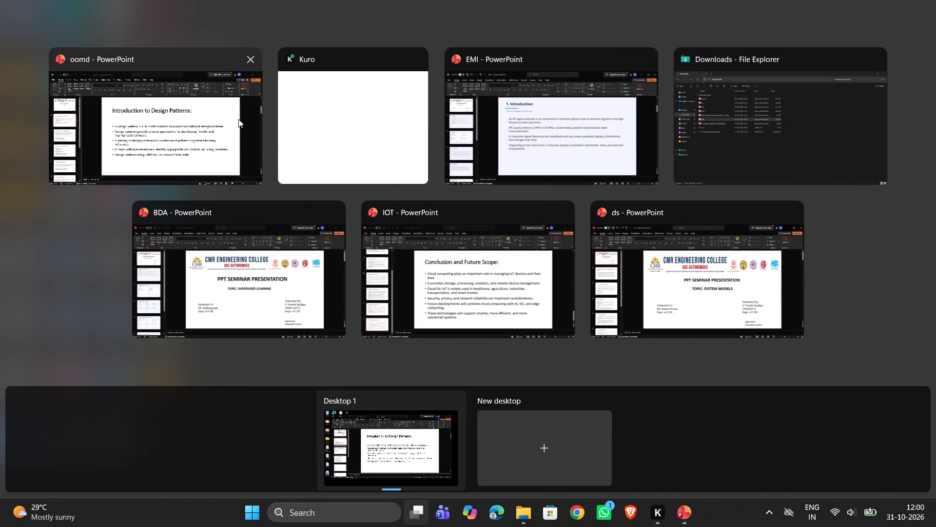
Return to the oomd presentation and review its slides in order, from the title slide through the Conclusion text on slide 9.
{"action": "left_click", "coordinate": [159, 90]}
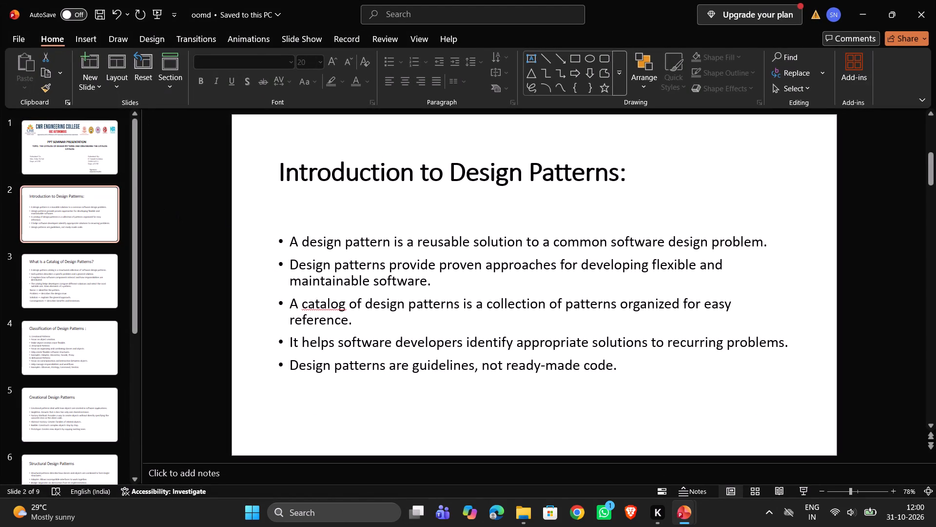
{"action": "left_click", "coordinate": [366, 215]}
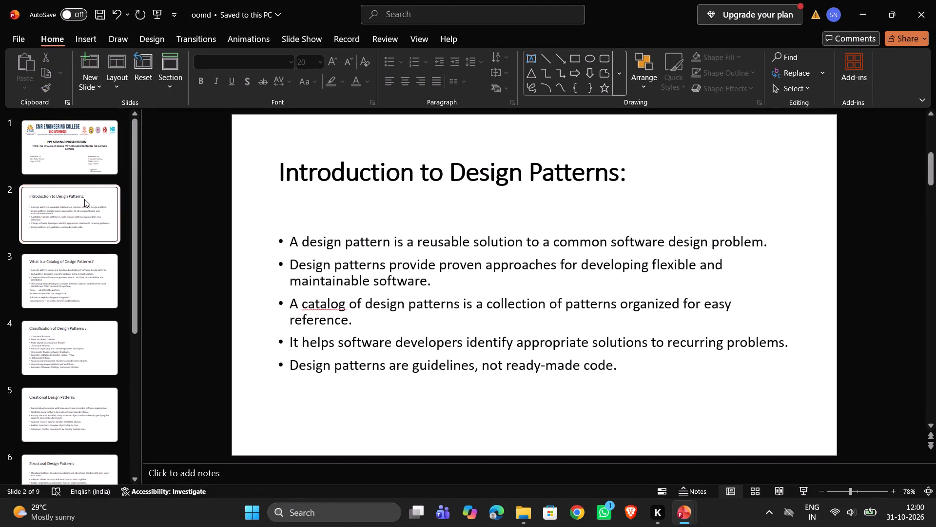
{"action": "left_click", "coordinate": [92, 163]}
{"action": "left_click", "coordinate": [90, 215]}
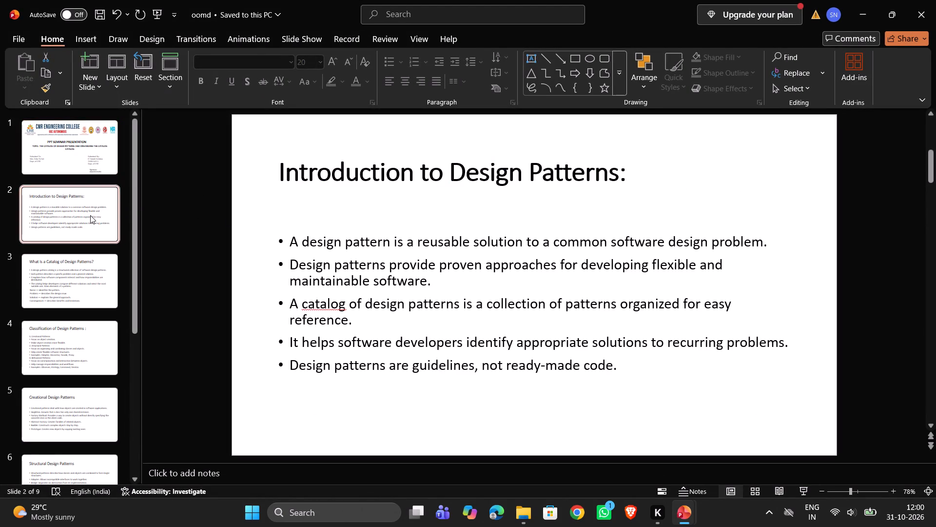
{"action": "left_click", "coordinate": [65, 268]}
{"action": "left_click", "coordinate": [59, 337]}
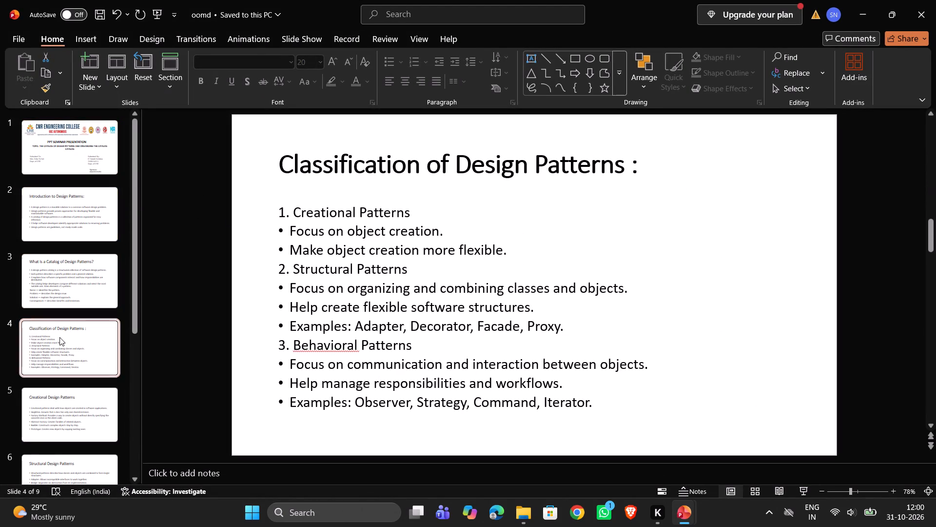
{"action": "left_click", "coordinate": [68, 401]}
{"action": "scroll", "coordinate": [86, 339], "scroll_direction": "down", "scroll_amount": 1}
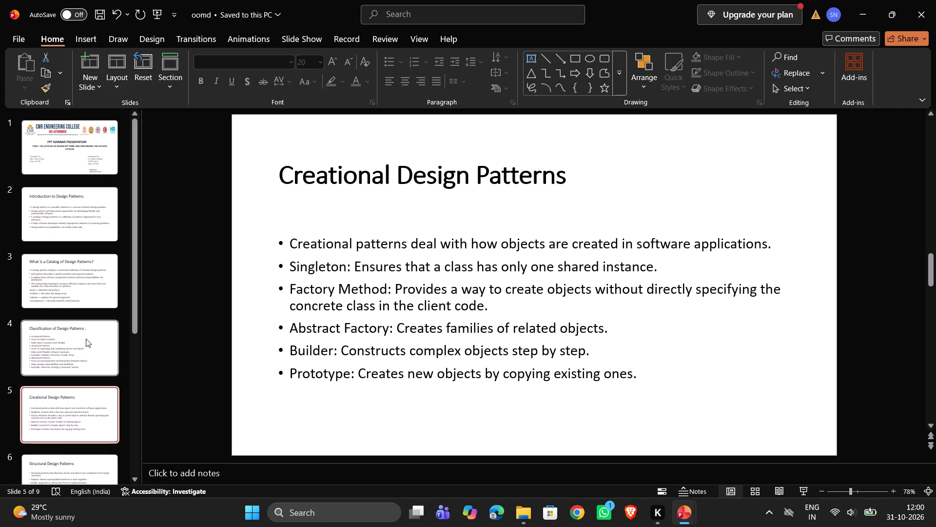
{"action": "scroll", "coordinate": [86, 339], "scroll_direction": "down", "scroll_amount": 1}
{"action": "left_click", "coordinate": [61, 379]}
{"action": "scroll", "coordinate": [86, 338], "scroll_direction": "down", "scroll_amount": 1}
{"action": "left_click", "coordinate": [53, 365]}
{"action": "scroll", "coordinate": [79, 343], "scroll_direction": "down", "scroll_amount": 1}
{"action": "left_click", "coordinate": [66, 334]}
{"action": "left_click", "coordinate": [61, 385]}
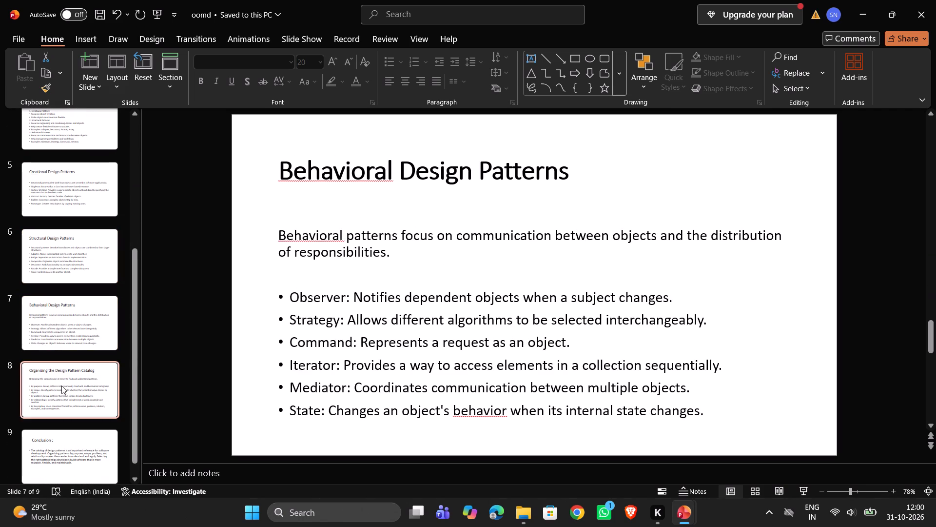
{"action": "scroll", "coordinate": [105, 380], "scroll_direction": "down", "scroll_amount": 1}
{"action": "left_click", "coordinate": [77, 390]}
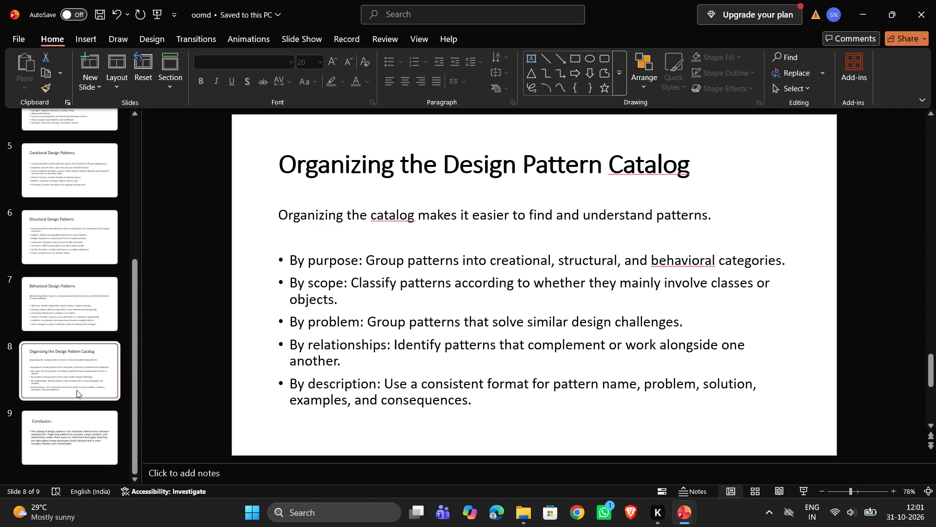
{"action": "left_click", "coordinate": [58, 416]}
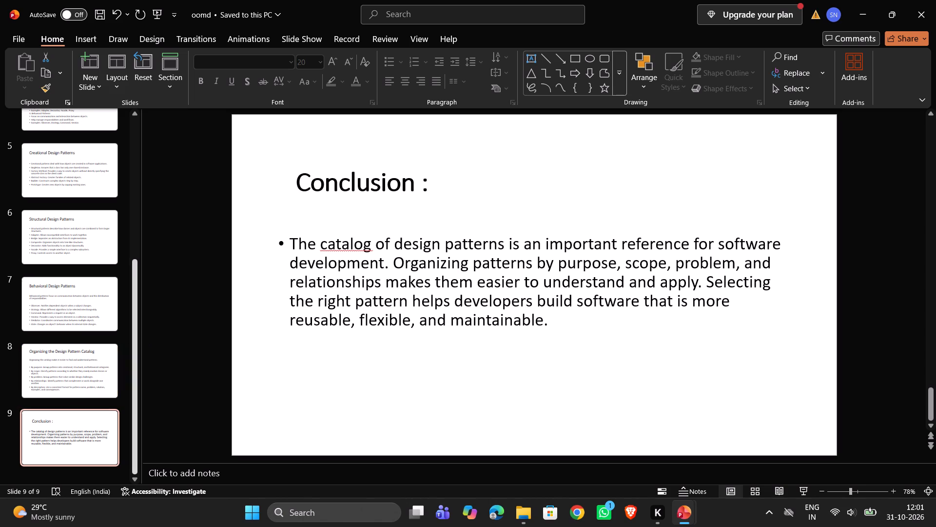
{"action": "left_click", "coordinate": [339, 323]}
{"action": "left_click", "coordinate": [439, 359]}
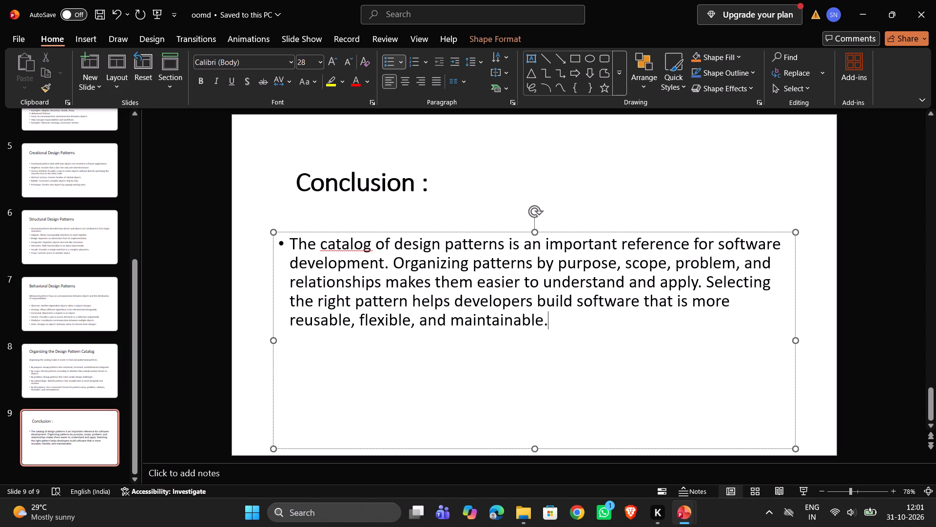
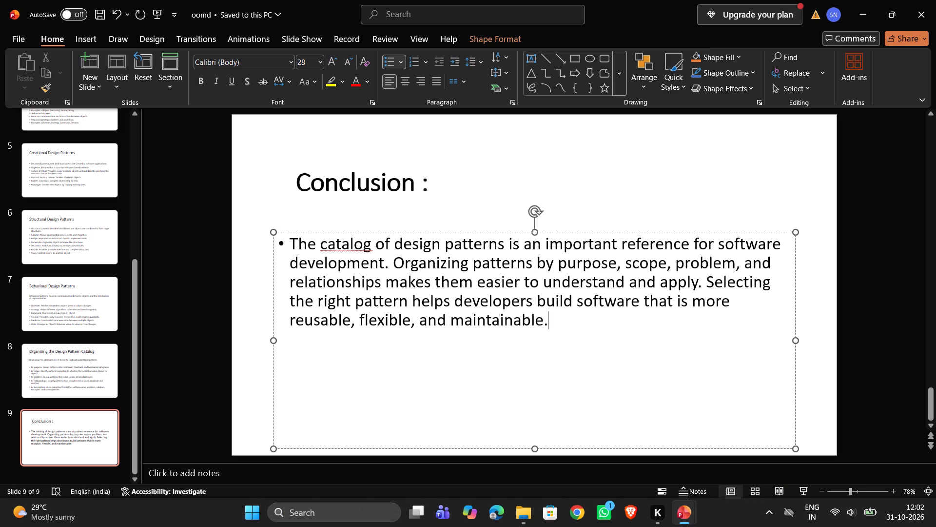
Review the oomd slides in reverse order, from Organizing the Design Pattern Catalog back to Creational Design Patterns, keeping the slide order.
{"action": "scroll", "coordinate": [75, 371], "scroll_direction": "down", "scroll_amount": 2}
{"action": "left_click", "coordinate": [75, 371]}
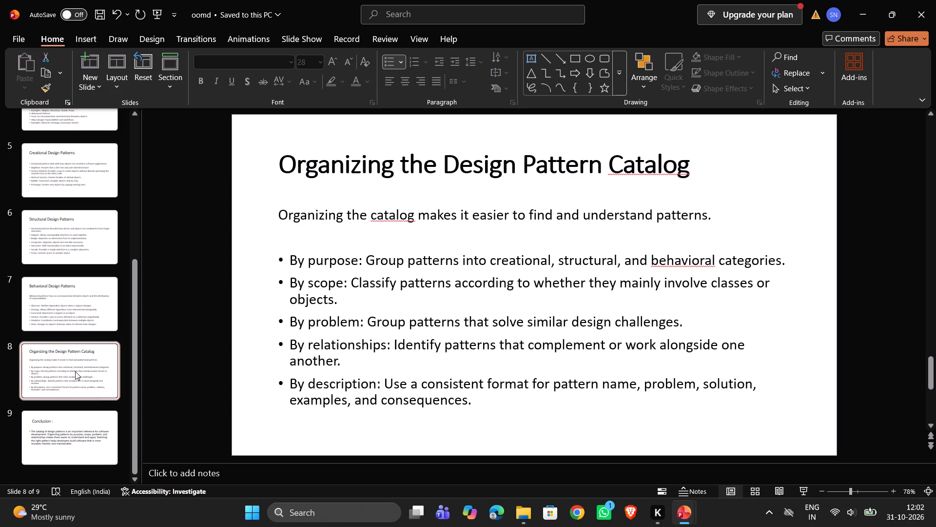
{"action": "left_click", "coordinate": [78, 312]}
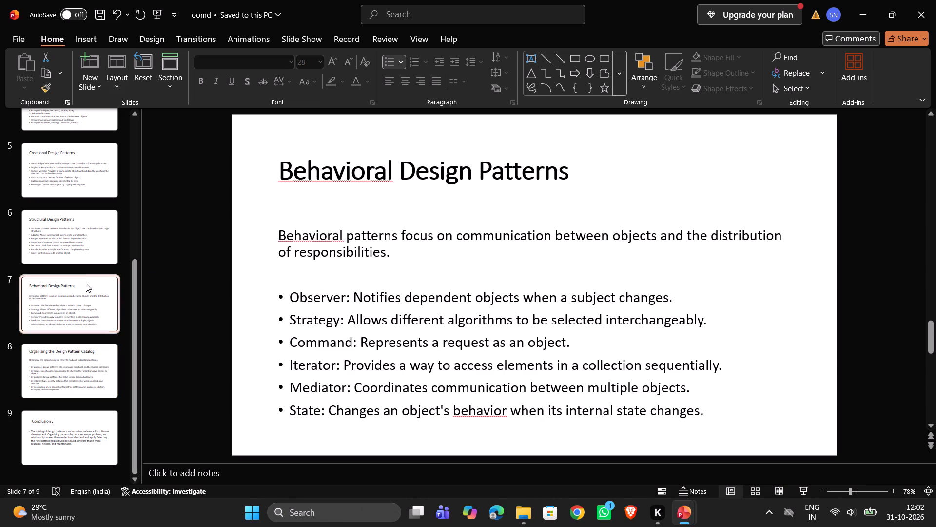
{"action": "left_click_drag", "start_coordinate": [75, 263], "coordinate": [96, 196]}
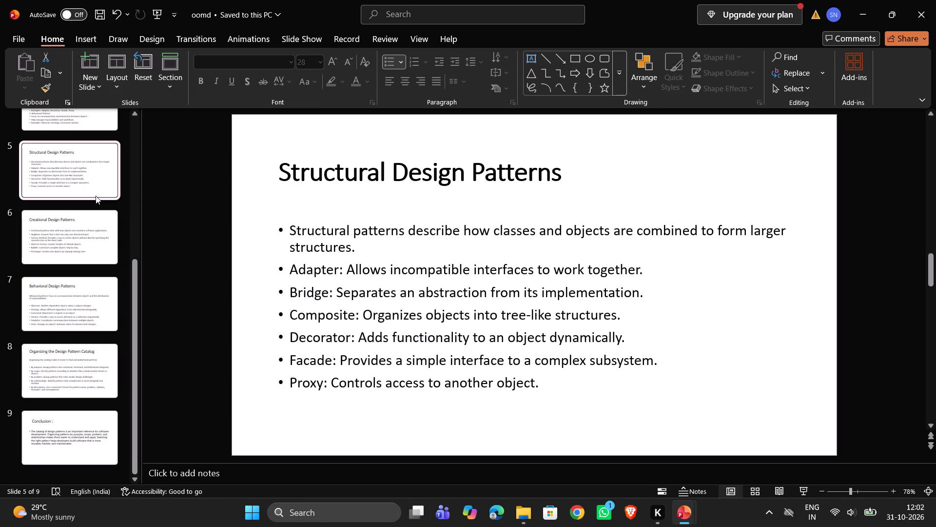
{"action": "key", "text": "ctrl+z"}
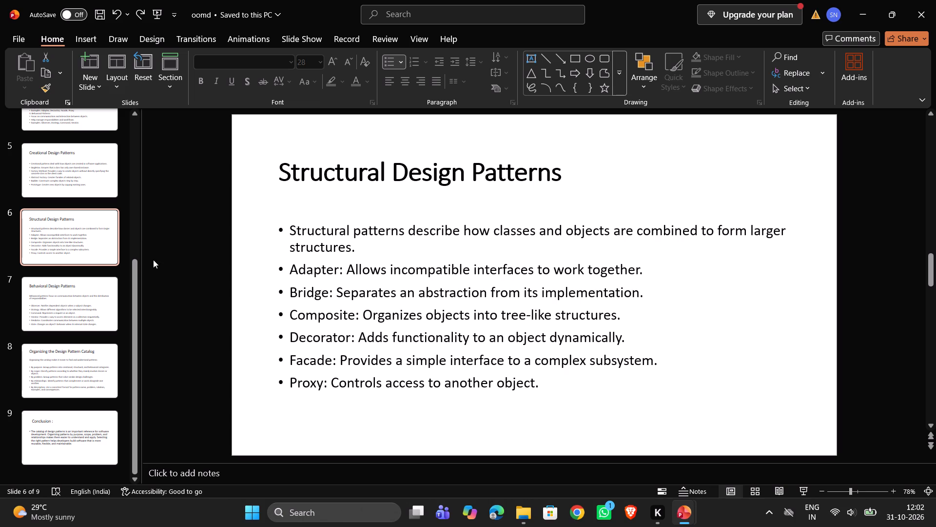
{"action": "left_click", "coordinate": [82, 251]}
{"action": "left_click", "coordinate": [68, 189]}
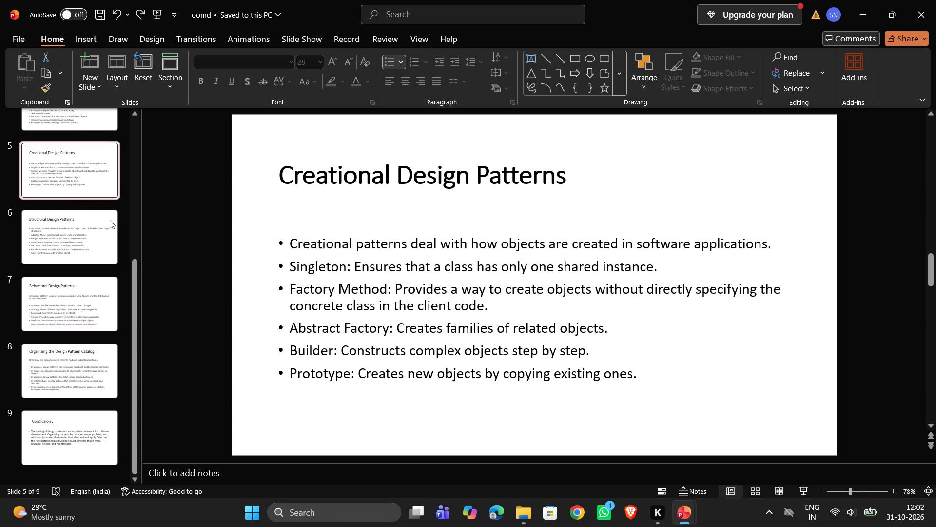
{"action": "scroll", "coordinate": [84, 203], "scroll_direction": "up", "scroll_amount": 4}
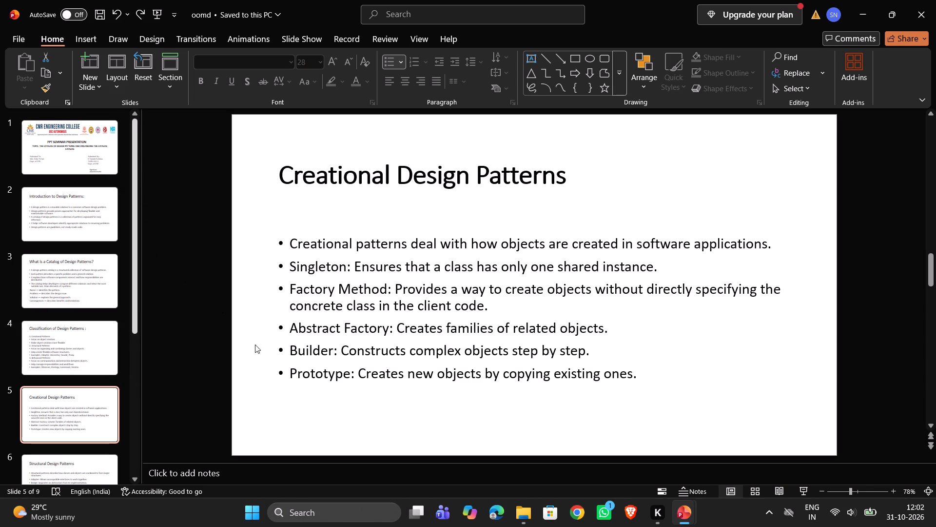
Switch to WhatsApp.
{"action": "left_click", "coordinate": [608, 510]}
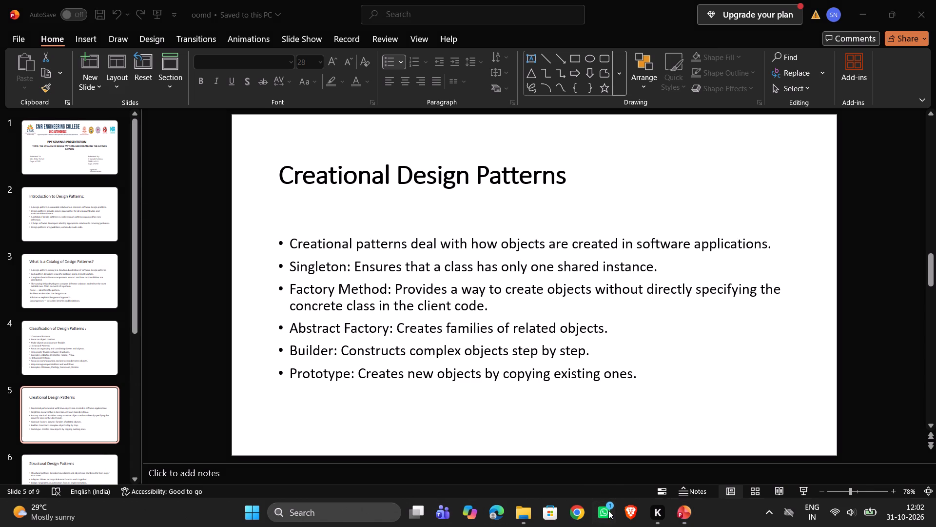
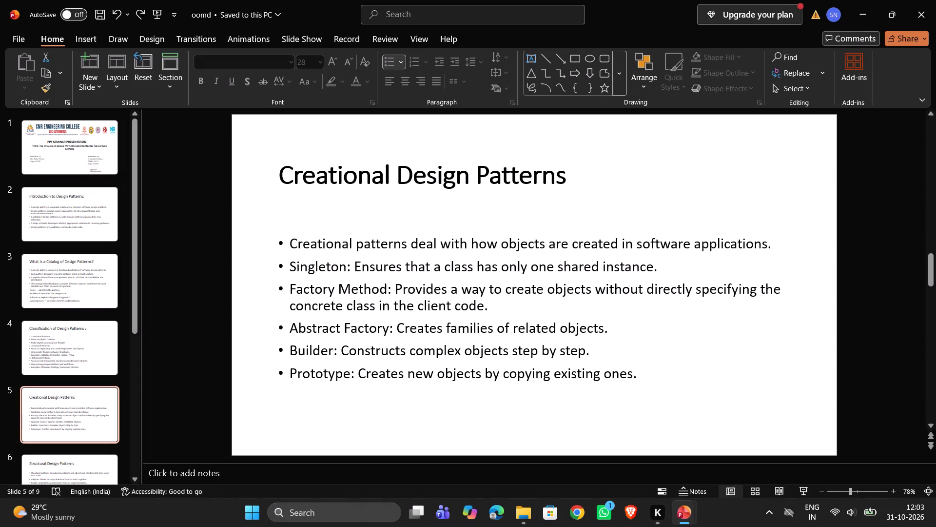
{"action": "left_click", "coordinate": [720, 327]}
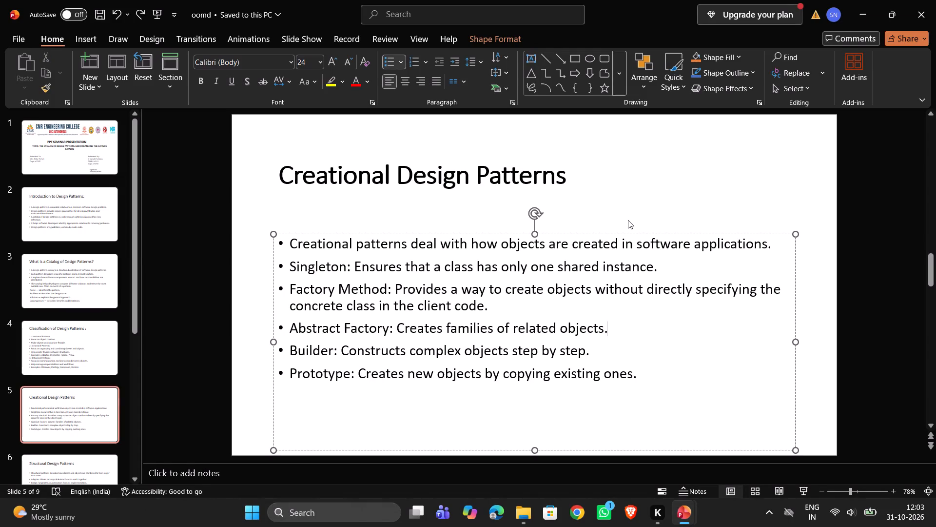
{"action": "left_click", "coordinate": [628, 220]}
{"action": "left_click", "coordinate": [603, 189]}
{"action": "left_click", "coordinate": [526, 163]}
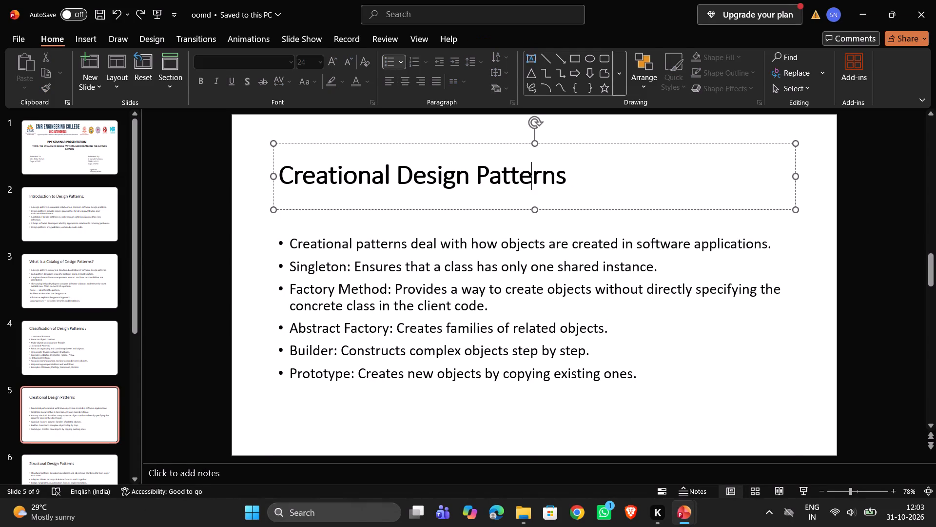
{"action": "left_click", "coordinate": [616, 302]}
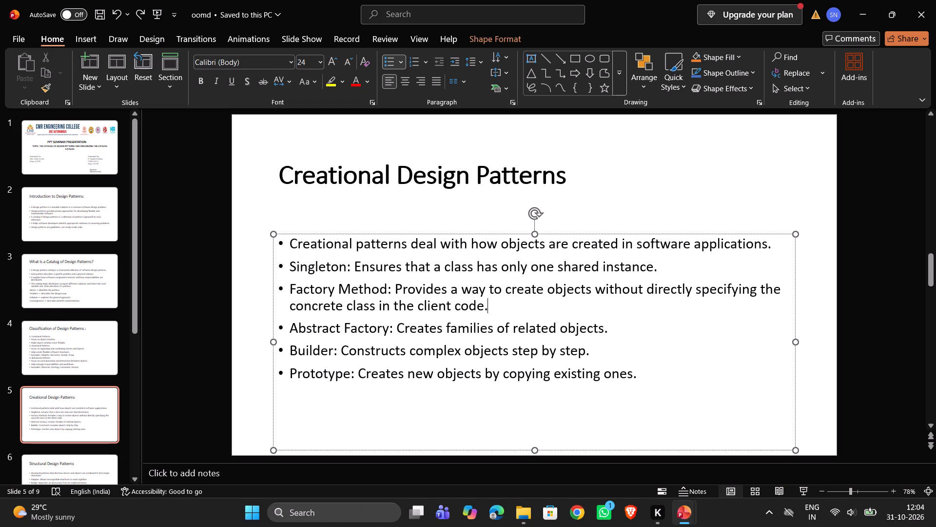
Switch to the EMI presentation, show its HF Signal Analyzer title slide, and save the presentation.
{"action": "left_click", "coordinate": [478, 135]}
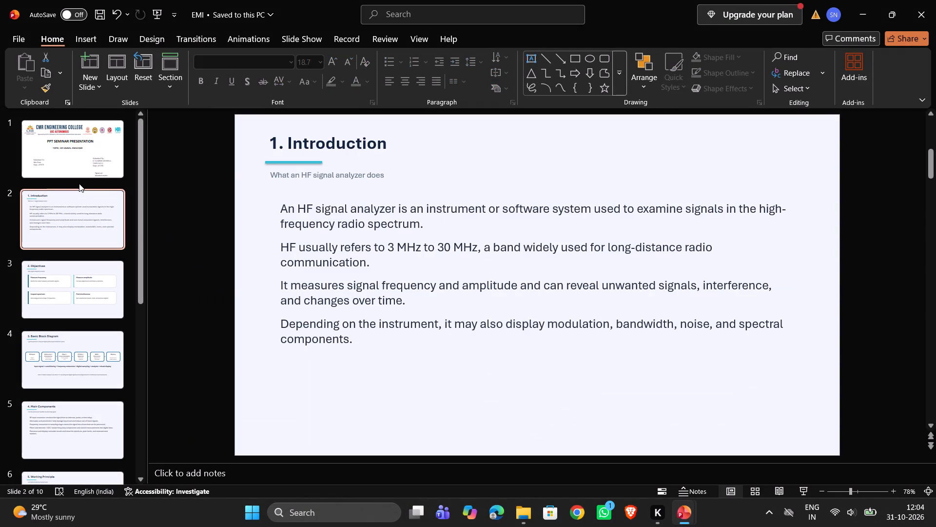
{"action": "left_click", "coordinate": [76, 160]}
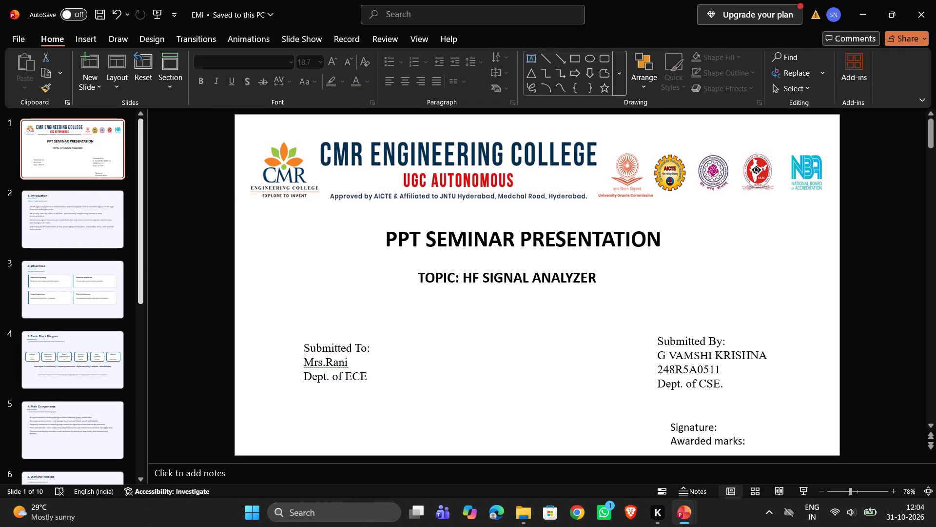
{"action": "key", "text": "ctrl+s"}
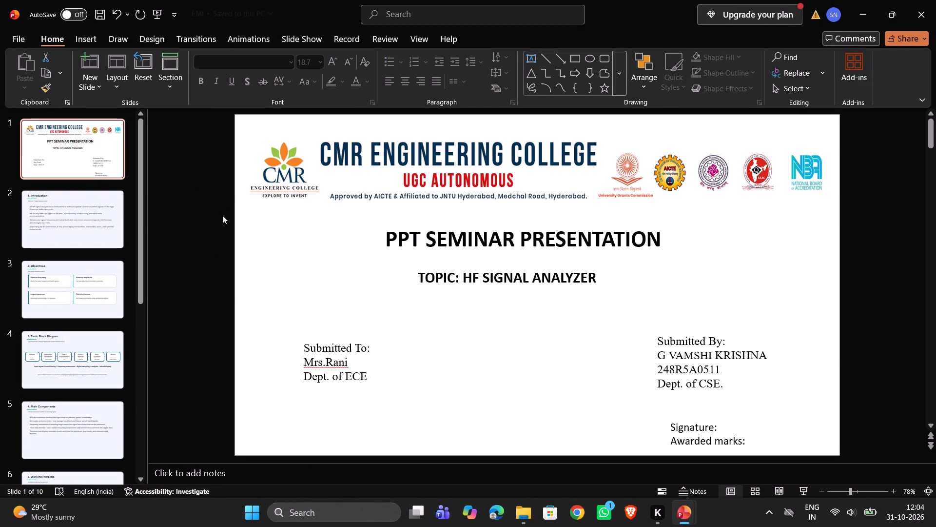
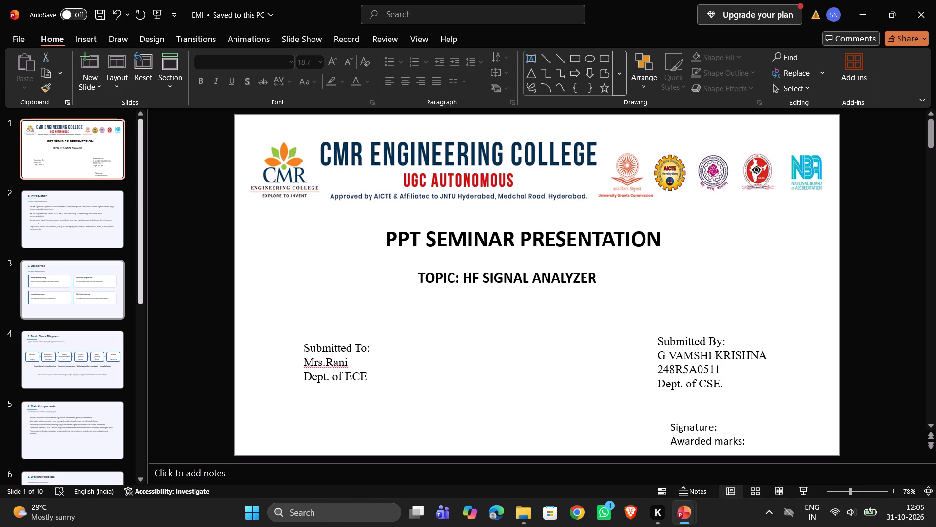
Place a text box in the empty lower middle of the title slide, between the Submitted To and Signature blocks.
{"action": "double_click", "coordinate": [431, 360]}
{"action": "double_click", "coordinate": [435, 427]}
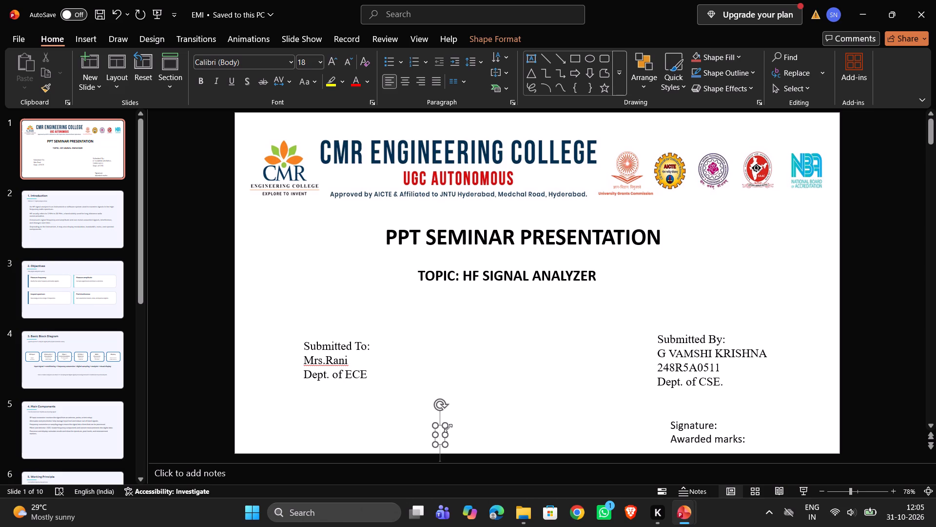
Enter "BRANCH & SECTION:- CSE-B" in the empty text box at the bottom of the title slide.
{"action": "type", "text": "BRAM"}
{"action": "key", "text": "BackSpace"}
{"action": "key", "text": "m"}
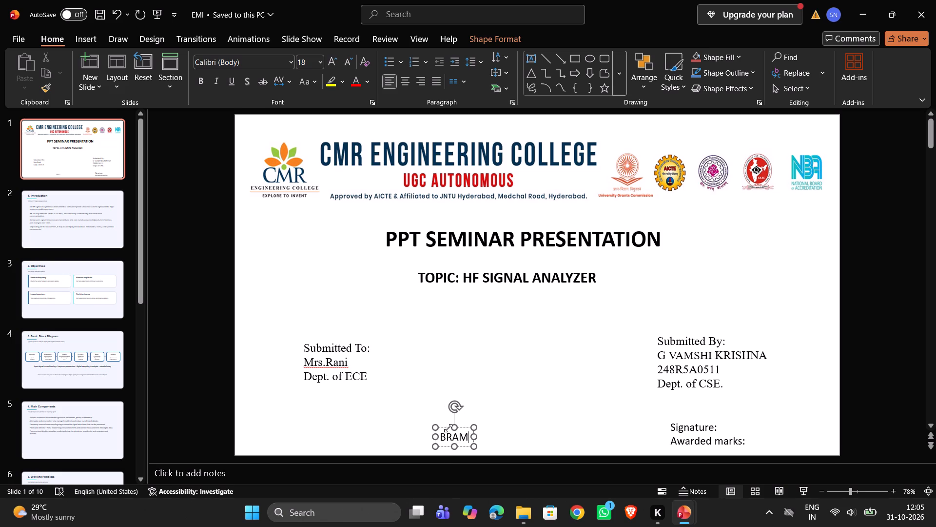
{"action": "key", "text": "BackSpace"}
{"action": "type", "text": "NCH"}
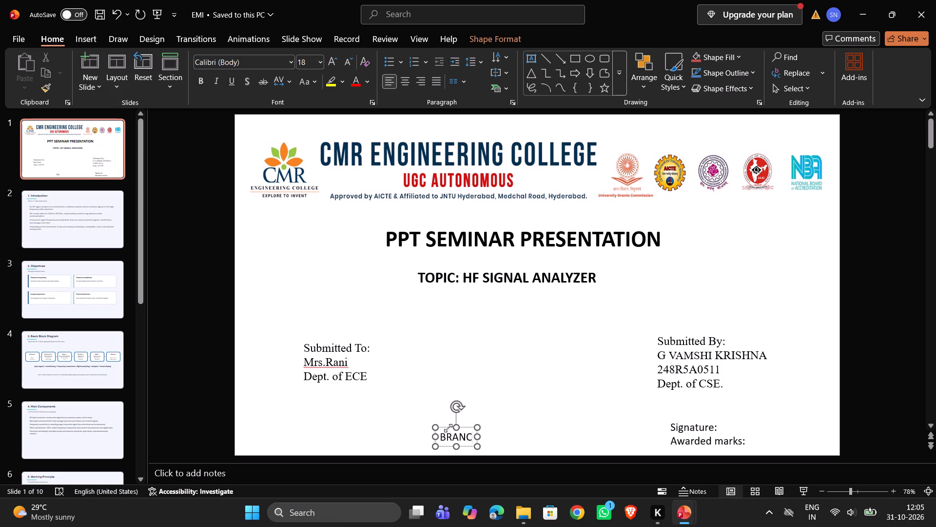
{"action": "key", "text": "space"}
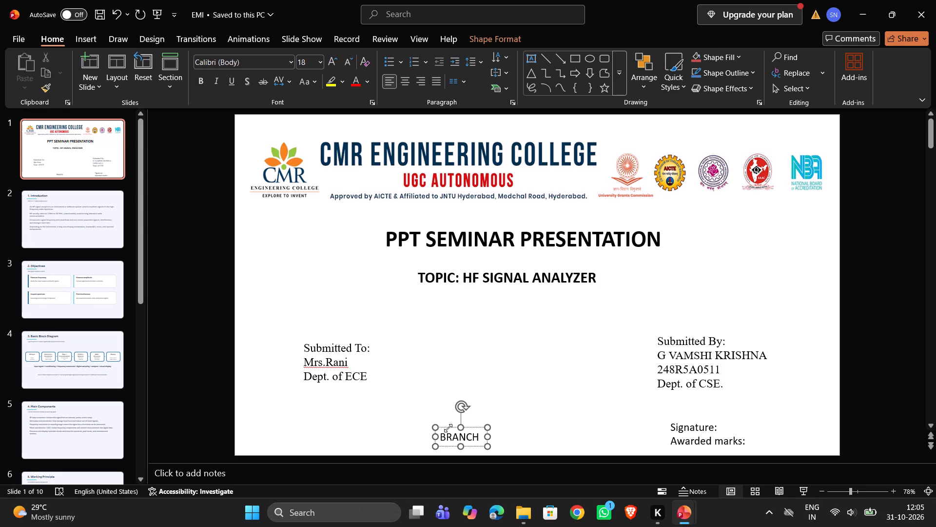
{"action": "key", "text": "BackSpace"}
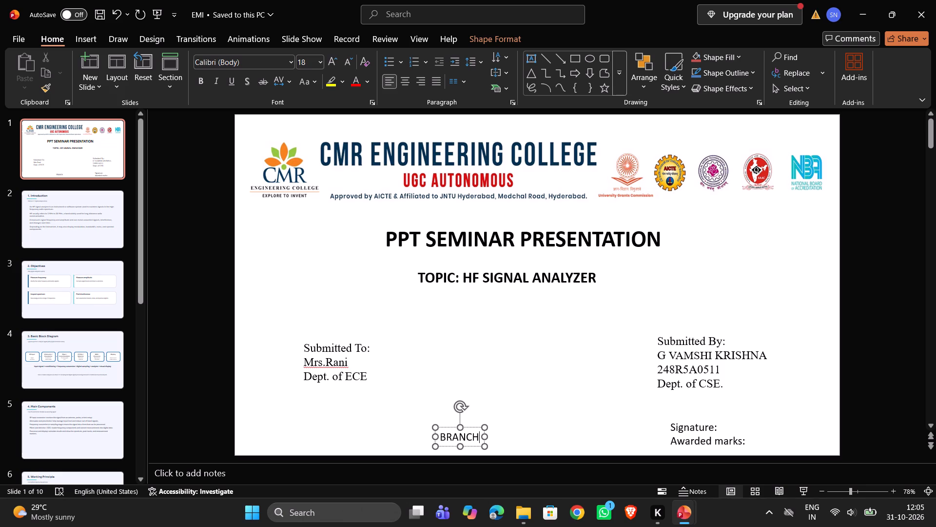
{"action": "key", "text": "shift+ampersand"}
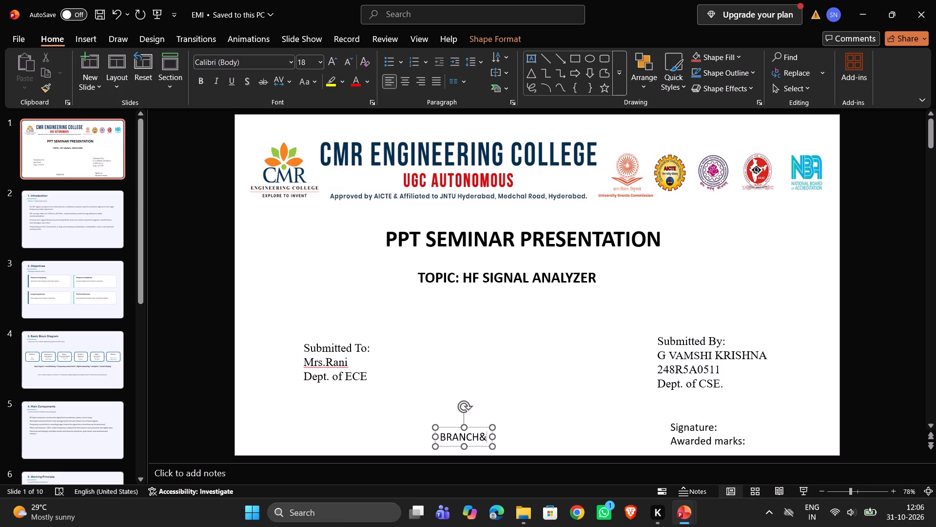
{"action": "key", "text": "BackSpace"}
{"action": "key", "text": "space"}
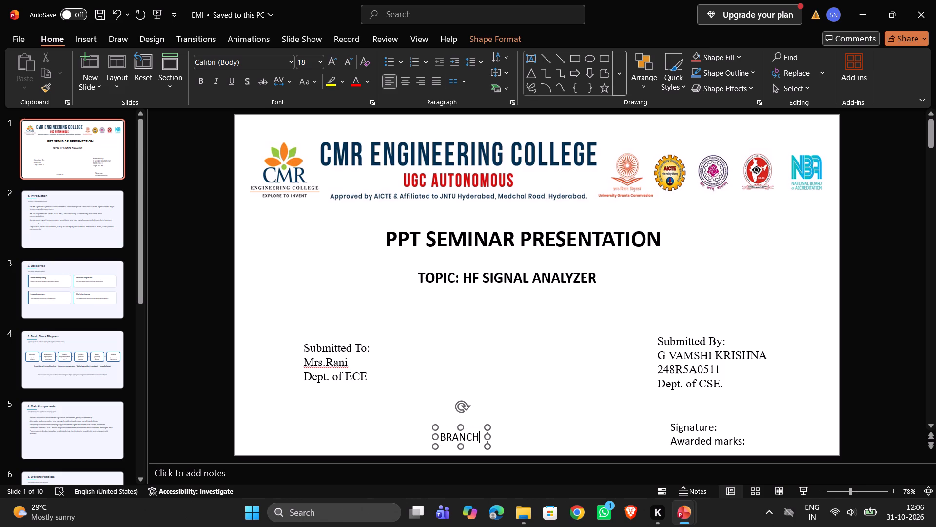
{"action": "type", "text": "&"}
{"action": "key", "text": "space"}
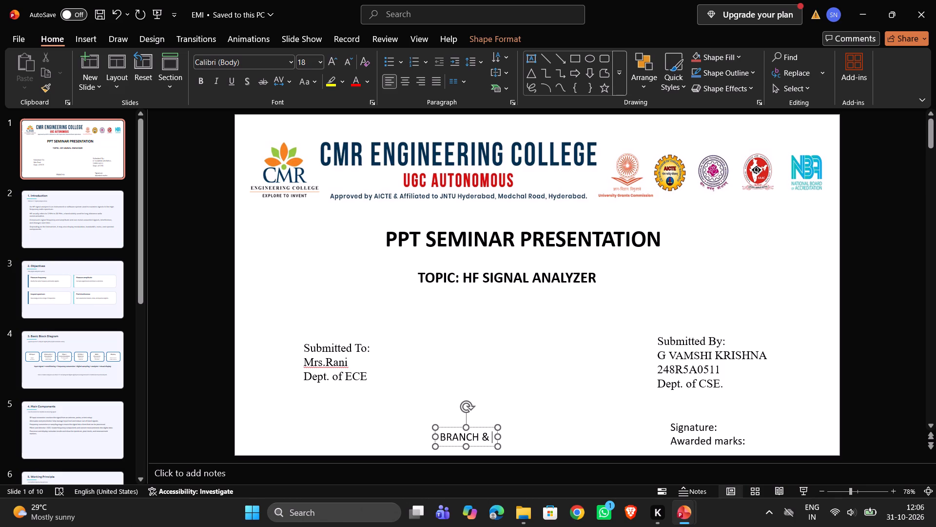
{"action": "type", "text": "se"}
{"action": "key", "text": "BackSpace"}
{"action": "key", "text": "BackSpace"}
{"action": "type", "text": "SECTION"}
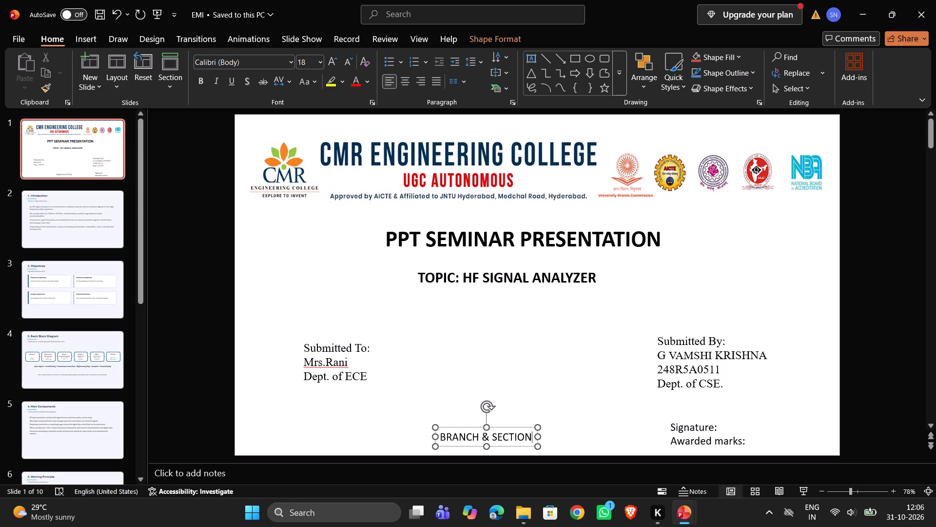
{"action": "key", "text": "shift+colon"}
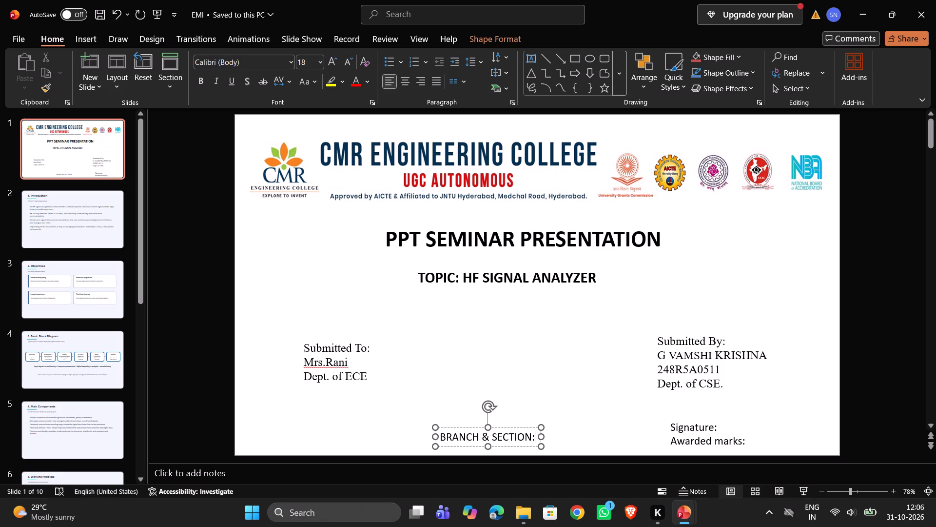
{"action": "key", "text": "BackSpace"}
{"action": "key", "text": "space"}
{"action": "type", "text": ":"}
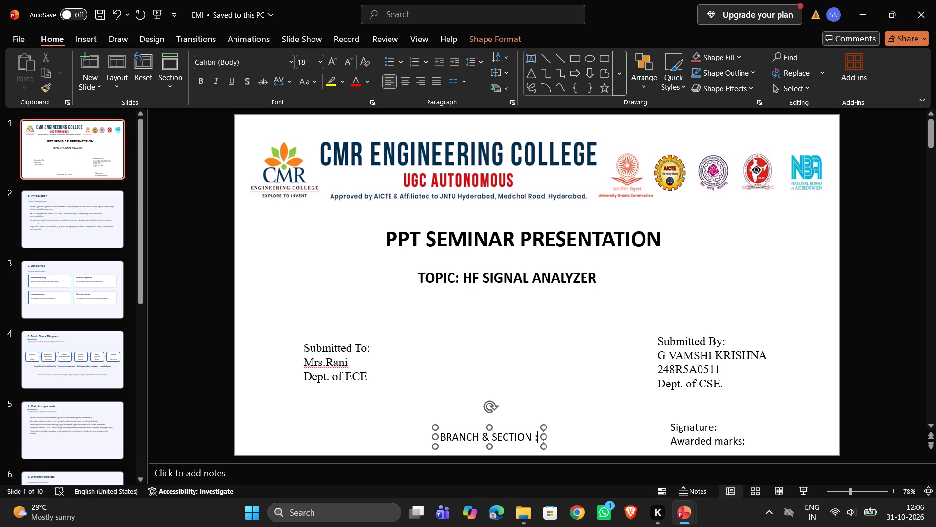
{"action": "key", "text": "BackSpace"}
{"action": "key", "text": "BackSpace"}
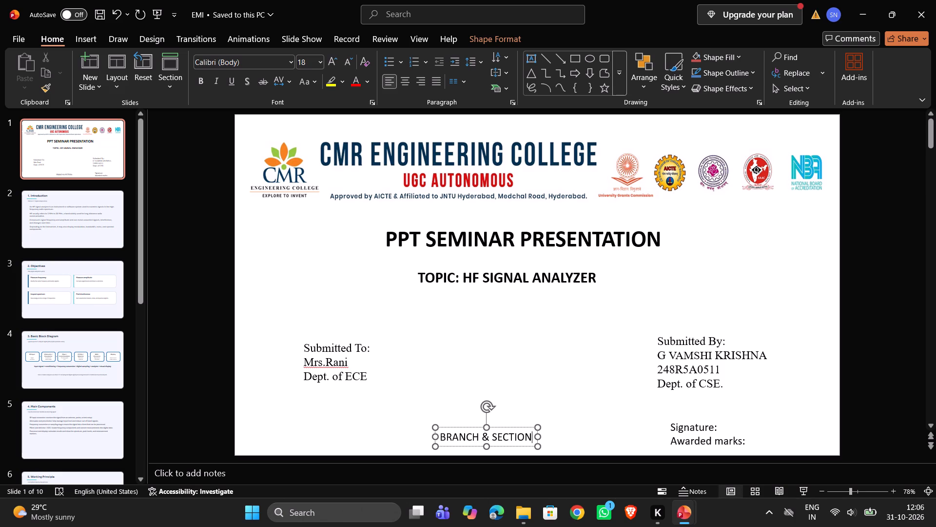
{"action": "key", "text": "shift+colon"}
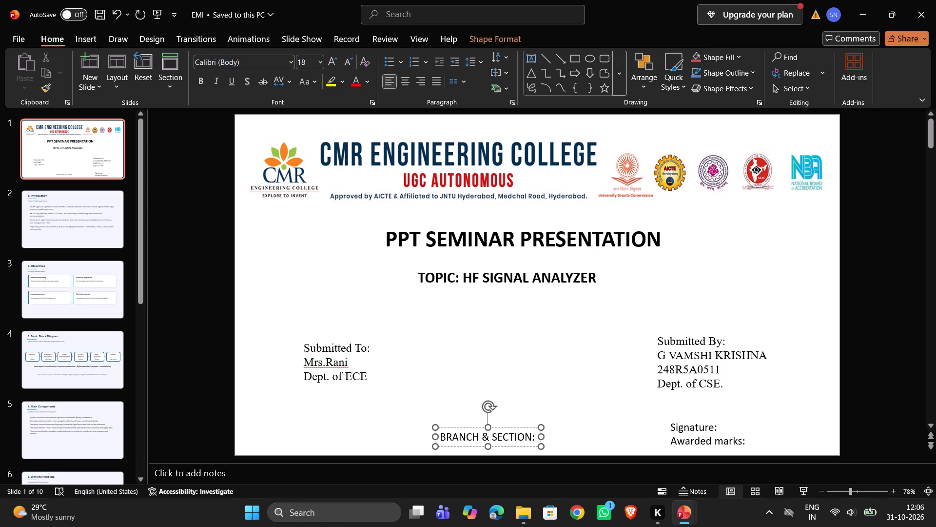
{"action": "key", "text": "minus"}
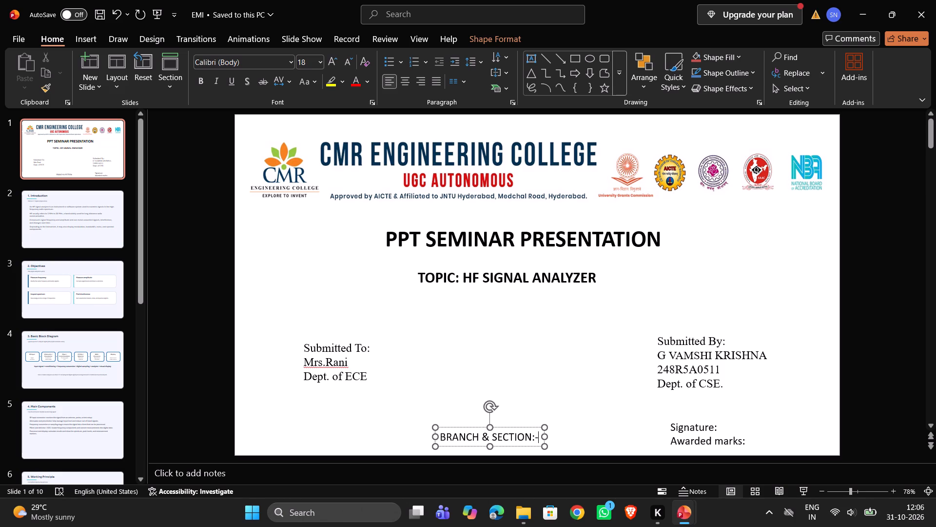
{"action": "key", "text": "space"}
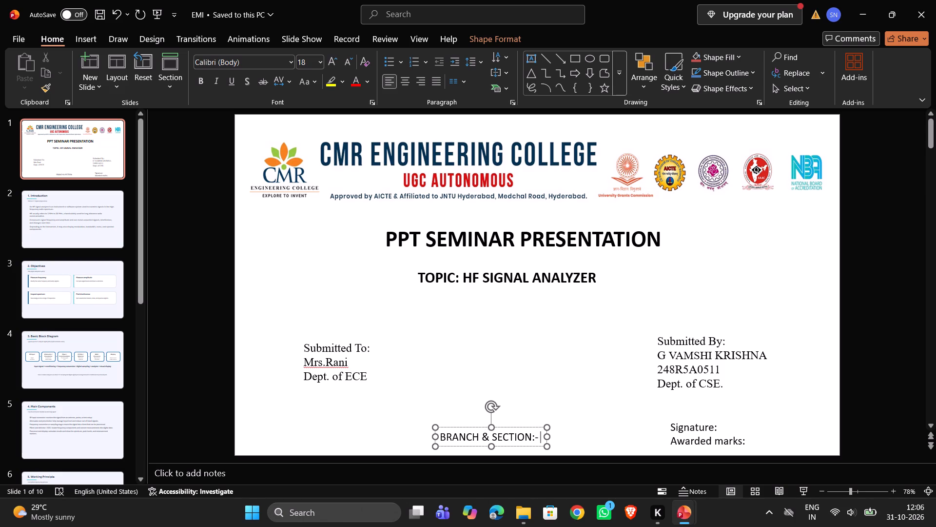
{"action": "type", "text": "cS"}
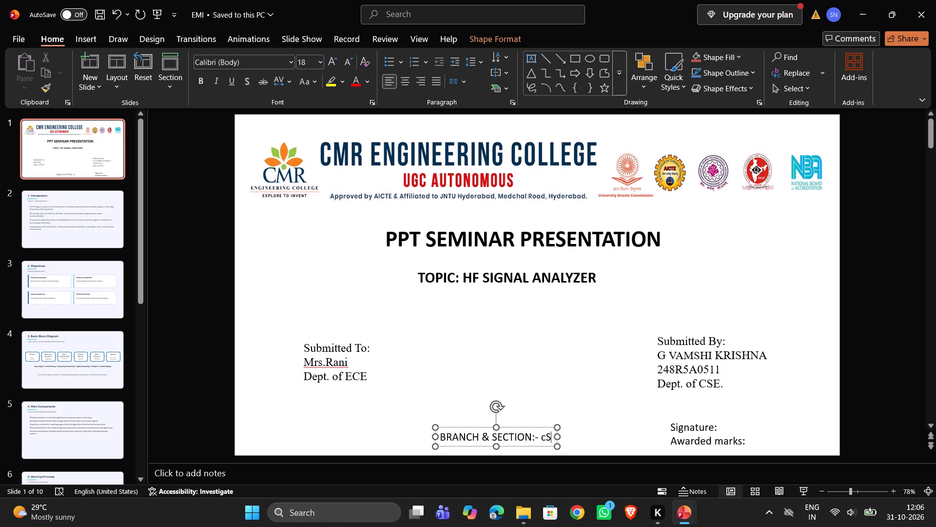
{"action": "key", "text": "BackSpace"}
{"action": "key", "text": "BackSpace"}
{"action": "type", "text": "CSE-"}
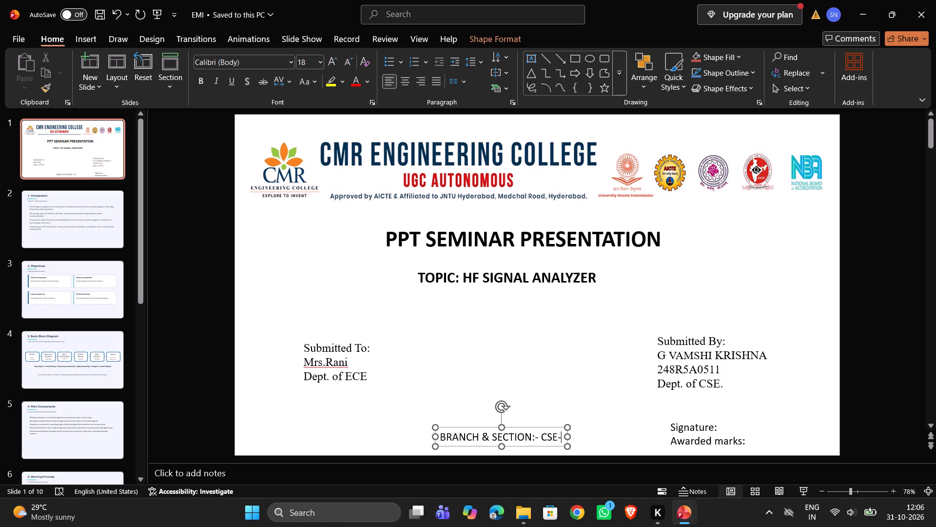
{"action": "key", "text": "b"}
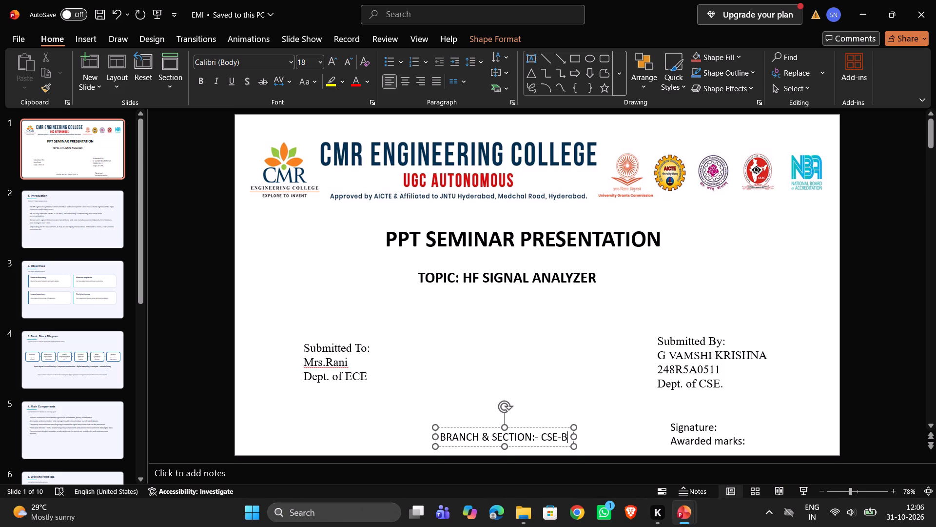
Add a second line reading "YEAR & SEM:- IV - 1" to the same text box.
{"action": "key", "text": "Return"}
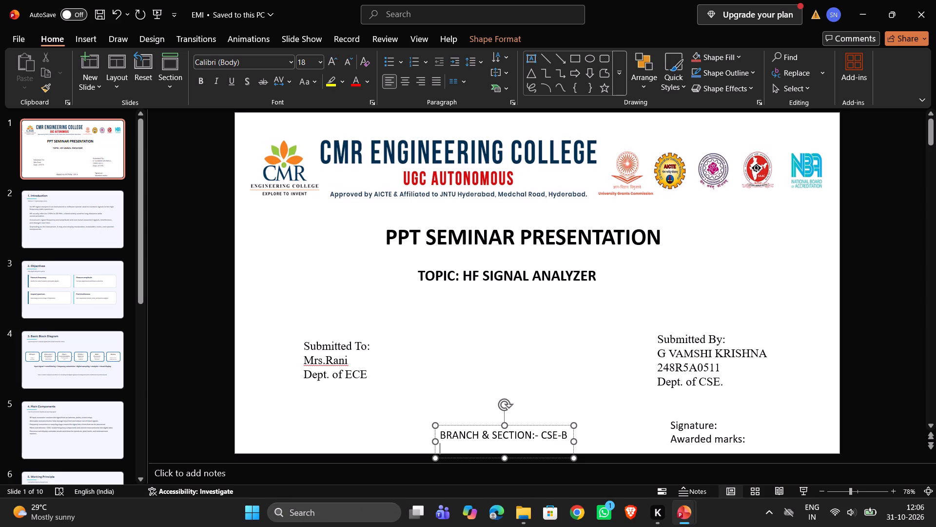
{"action": "type", "text": "YEAR"}
{"action": "key", "text": "space"}
{"action": "type", "text": "7"}
{"action": "key", "text": "BackSpace"}
{"action": "key", "text": "shift+ampersand"}
{"action": "key", "text": "space"}
{"action": "type", "text": "SEM"}
{"action": "key", "text": "shift+colon"}
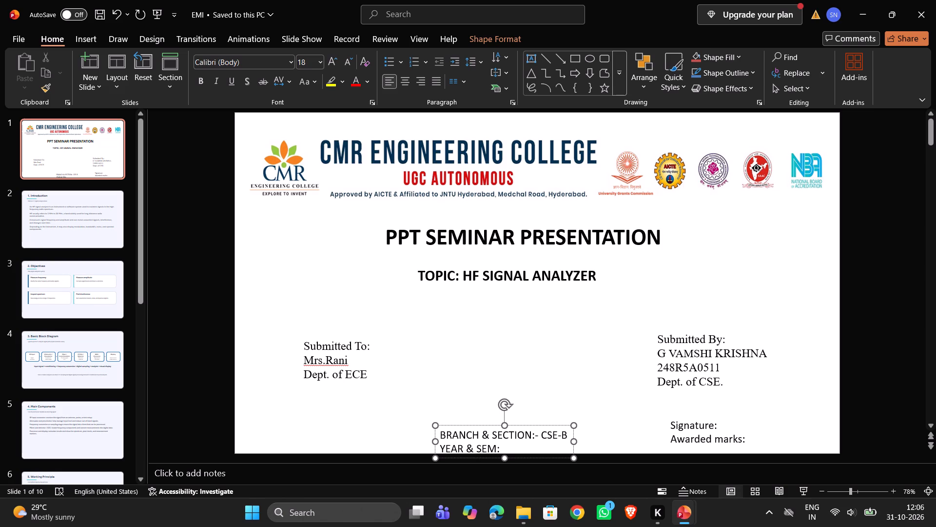
{"action": "key", "text": "minus"}
{"action": "key", "text": "space"}
{"action": "key", "text": "i"}
{"action": "key", "text": "v"}
{"action": "key", "text": "space"}
{"action": "type", "text": "-"}
{"action": "key", "text": "space"}
{"action": "key", "text": "1"}
Make both lines of the branch and year text box bold.
{"action": "key", "text": "ctrl+a"}
{"action": "left_click", "coordinate": [205, 78]}
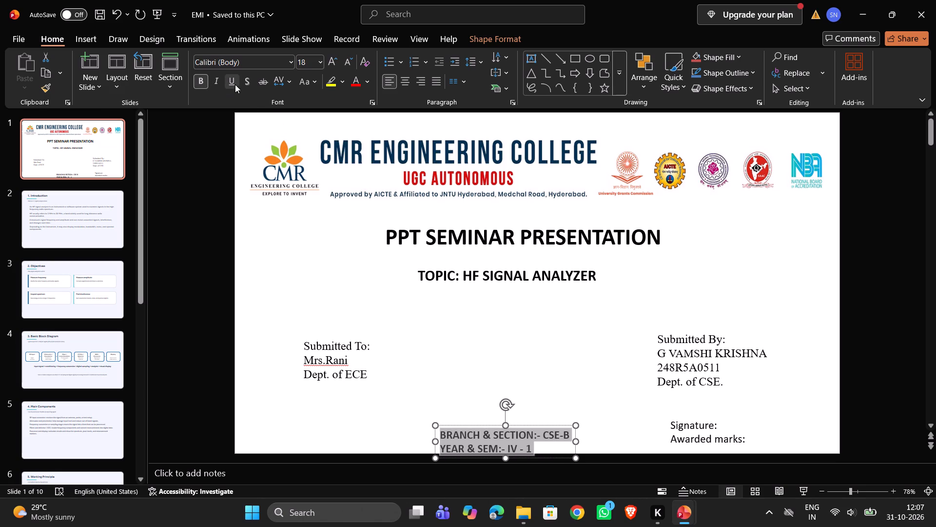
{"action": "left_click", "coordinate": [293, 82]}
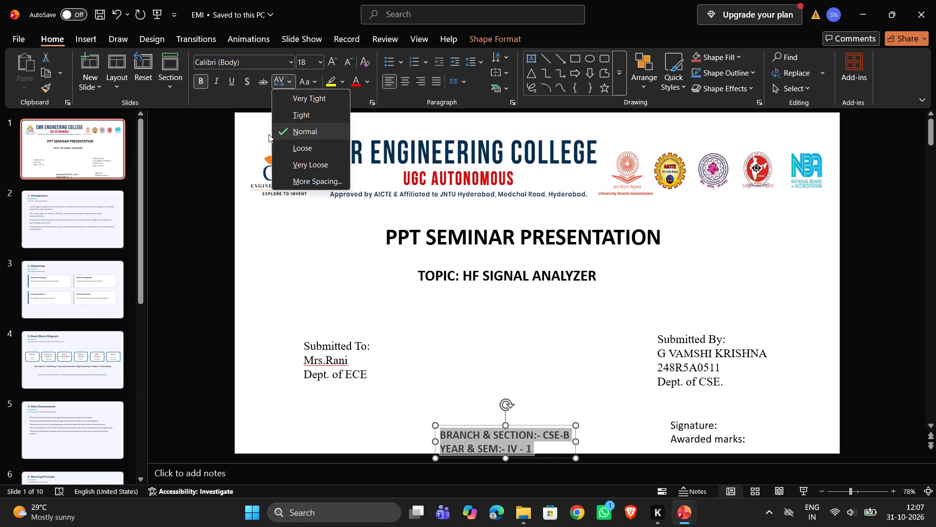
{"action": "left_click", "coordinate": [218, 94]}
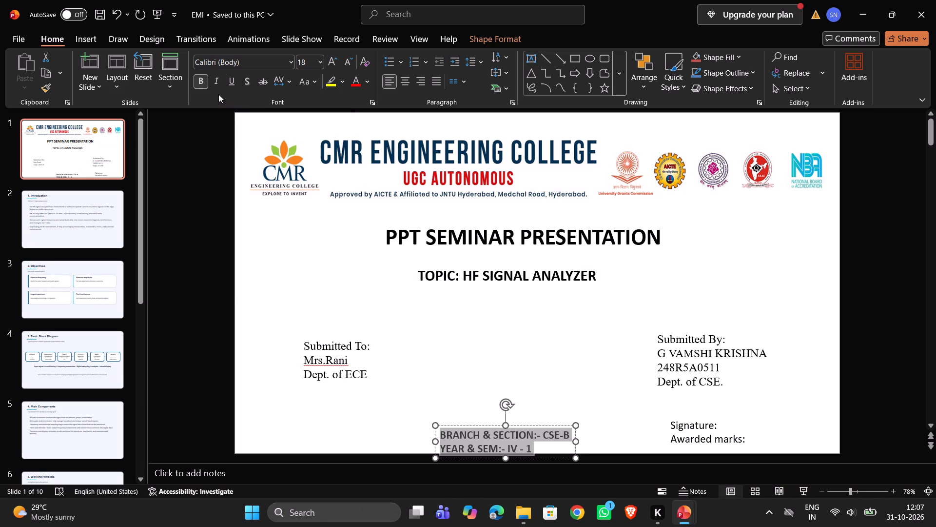
Move the branch and year text box from the slide's bottom to just below the accreditation logos, near the slide's right edge.
{"action": "left_click_drag", "start_coordinate": [523, 421], "coordinate": [529, 414]}
{"action": "left_click_drag", "start_coordinate": [529, 414], "coordinate": [730, 222]}
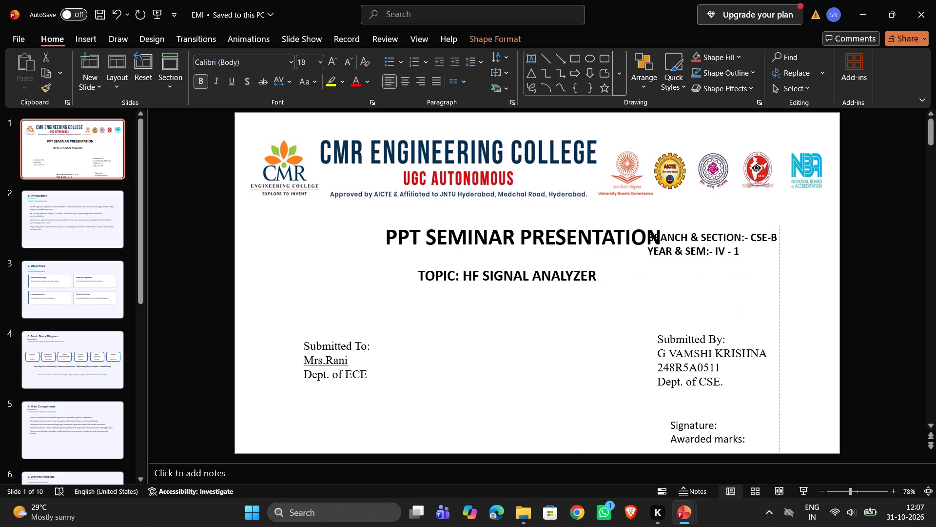
{"action": "left_click_drag", "start_coordinate": [730, 222], "coordinate": [808, 192]}
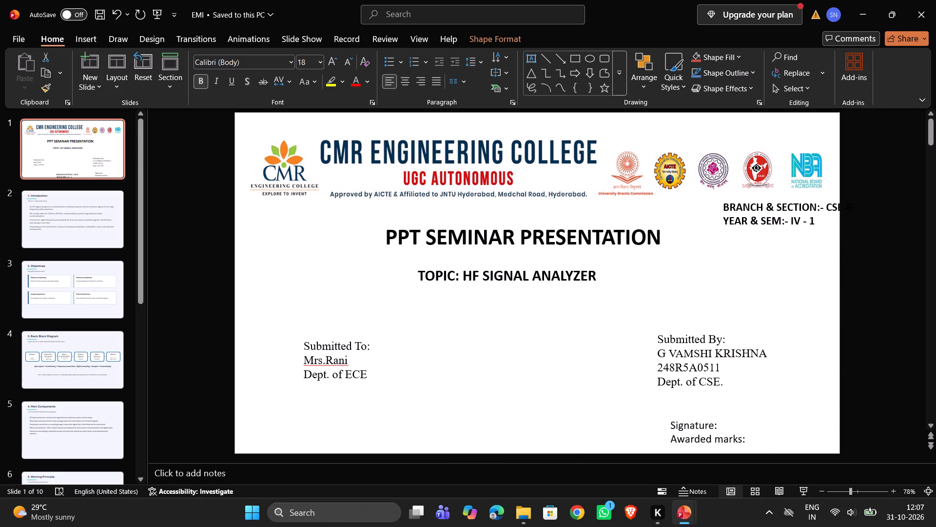
{"action": "left_click_drag", "start_coordinate": [808, 192], "coordinate": [778, 193]}
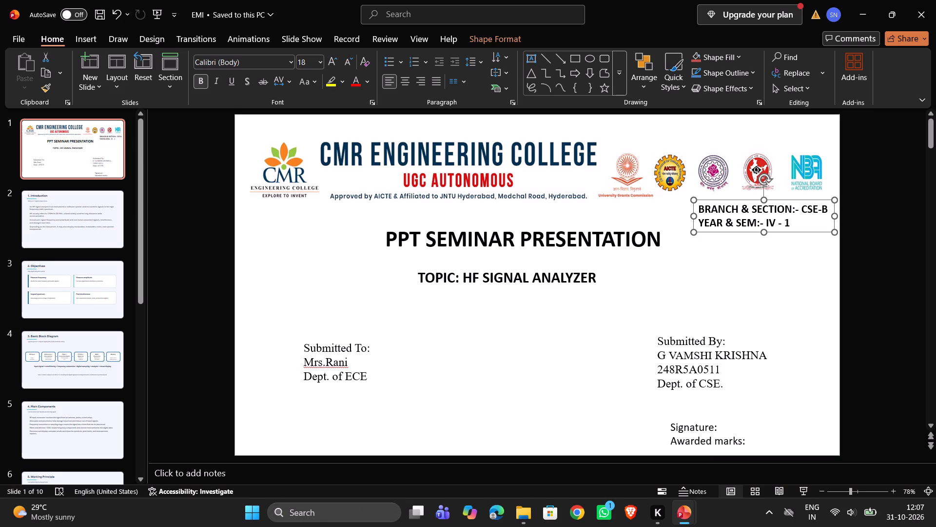
{"action": "left_click", "coordinate": [711, 273]}
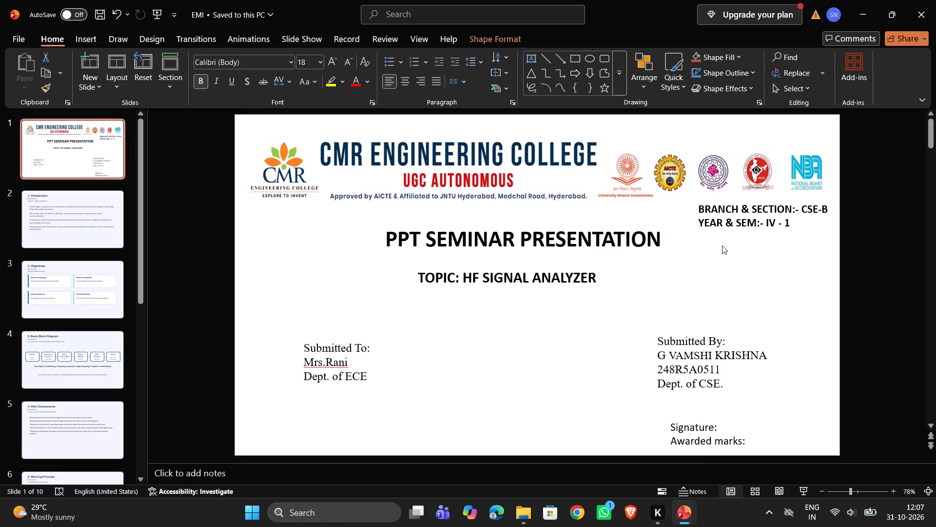
Shift the branch and year text box slightly left so its right edge lines up with the college banner's right edge.
{"action": "left_click", "coordinate": [759, 217]}
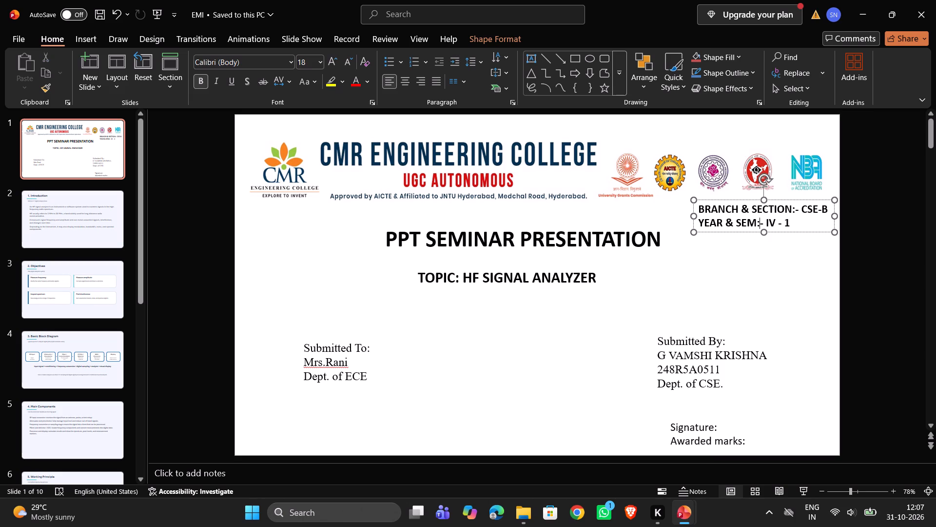
{"action": "left_click_drag", "start_coordinate": [767, 199], "coordinate": [760, 199]}
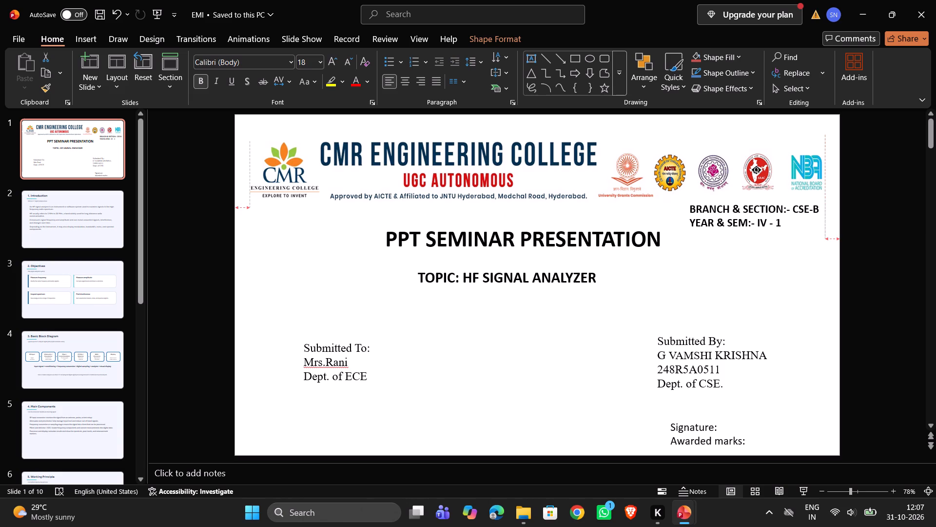
{"action": "left_click_drag", "start_coordinate": [760, 199], "coordinate": [759, 199]}
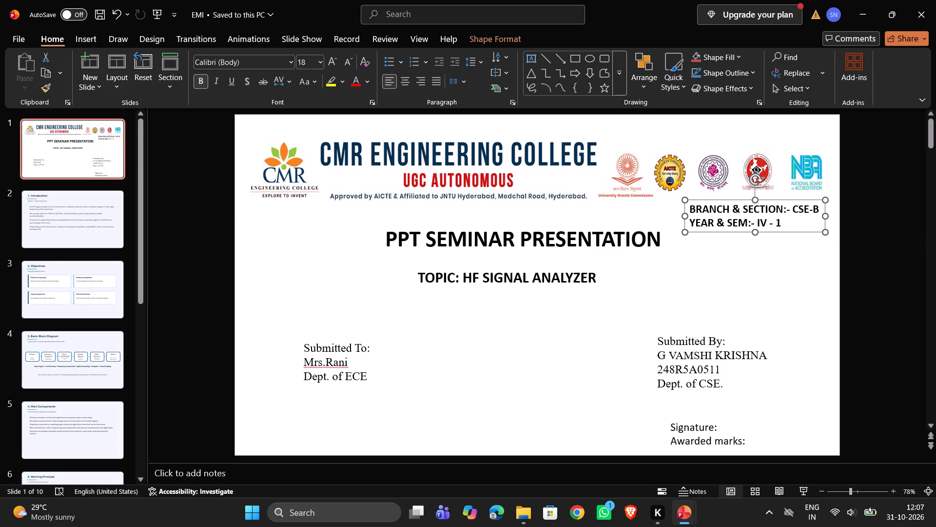
{"action": "left_click", "coordinate": [739, 197]}
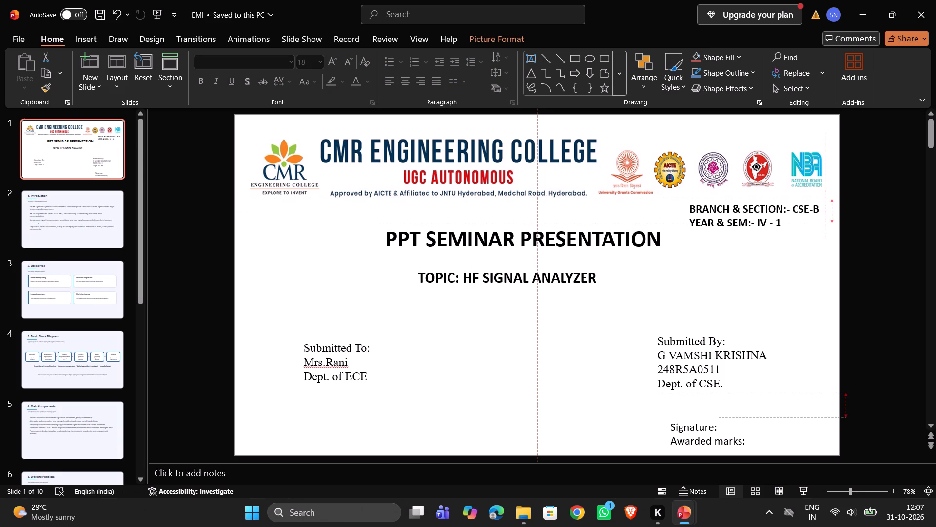
{"action": "left_click", "coordinate": [742, 250]}
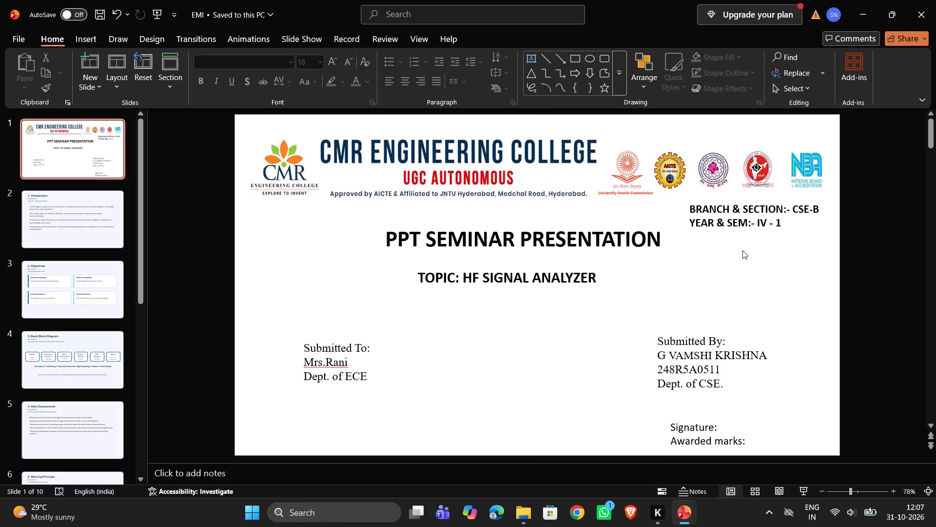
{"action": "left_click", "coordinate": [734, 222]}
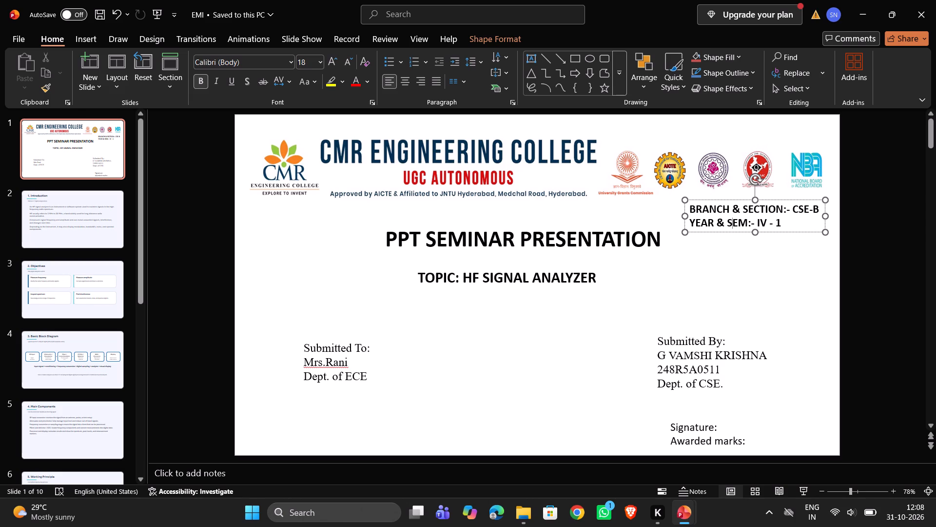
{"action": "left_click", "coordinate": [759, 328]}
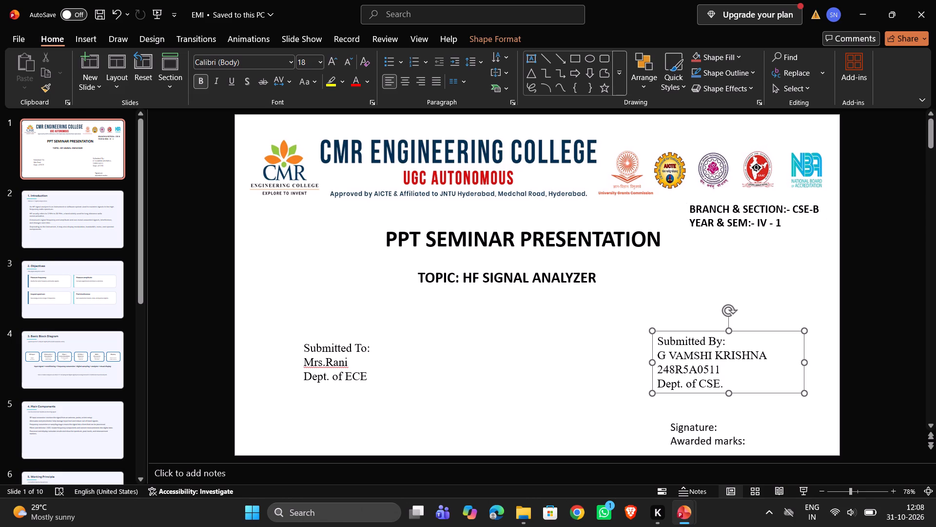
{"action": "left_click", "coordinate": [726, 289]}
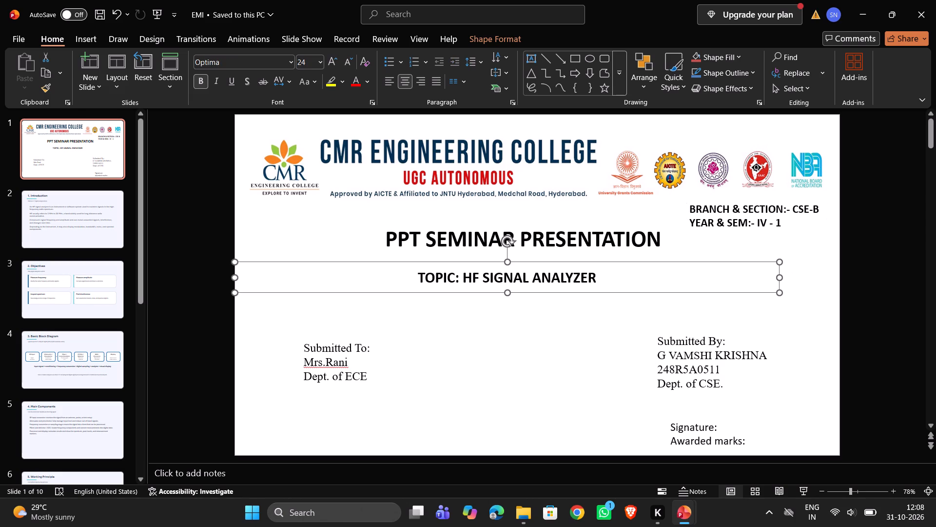
Copy both lines of the branch and year text beneath the accreditation logos on the title slide.
{"action": "left_click", "coordinate": [703, 209]}
{"action": "key", "text": "ctrl+a"}
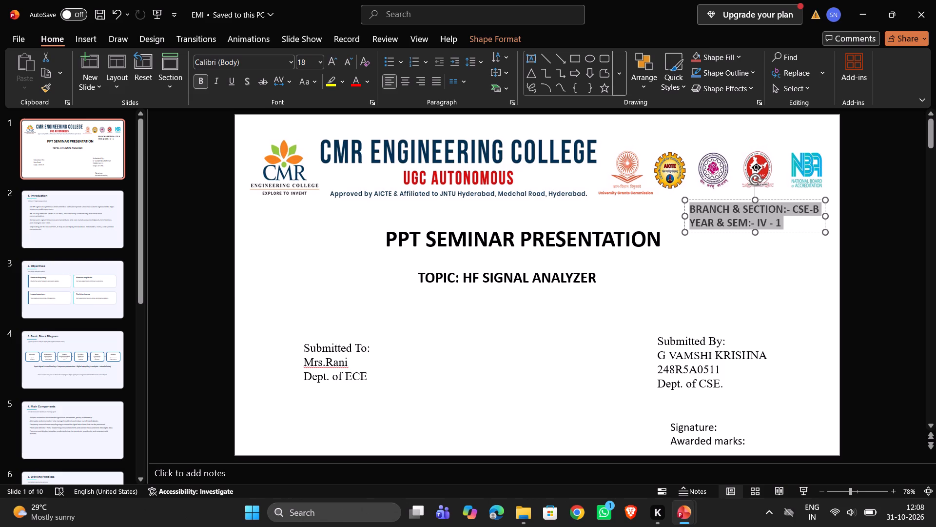
{"action": "key", "text": "ctrl+c"}
{"action": "left_click", "coordinate": [741, 316]}
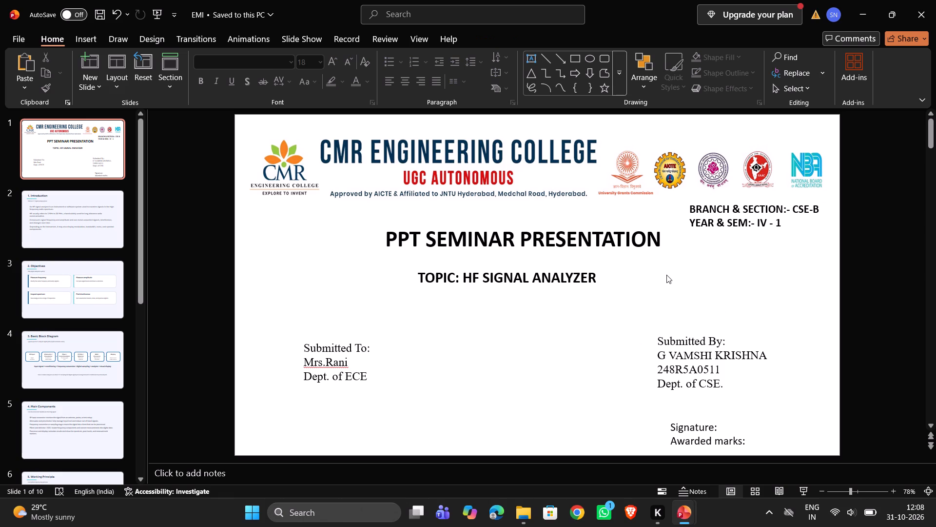
Adjust the display brightness in the system quick settings, trying a very low level and finishing at a high one.
{"action": "key", "text": "super+a"}
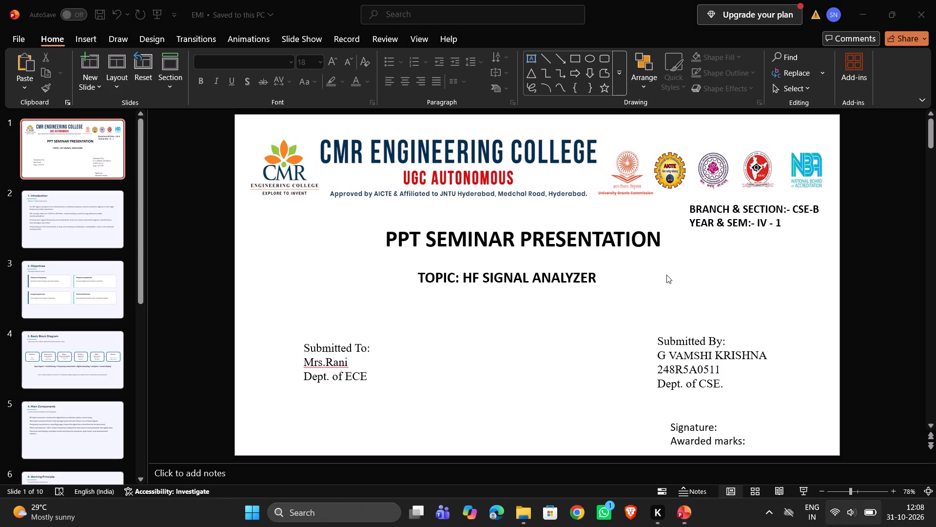
{"action": "left_click", "coordinate": [872, 405]}
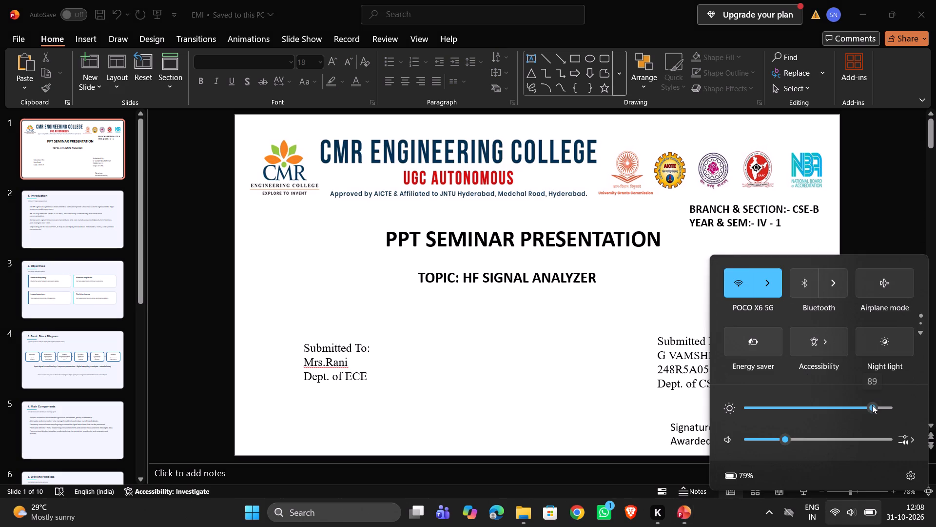
{"action": "left_click", "coordinate": [879, 407]}
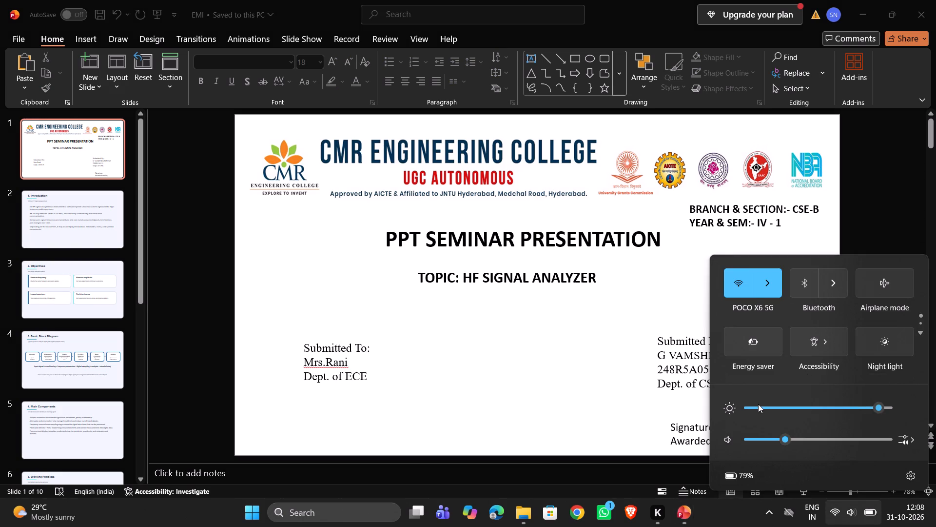
{"action": "left_click", "coordinate": [758, 404]}
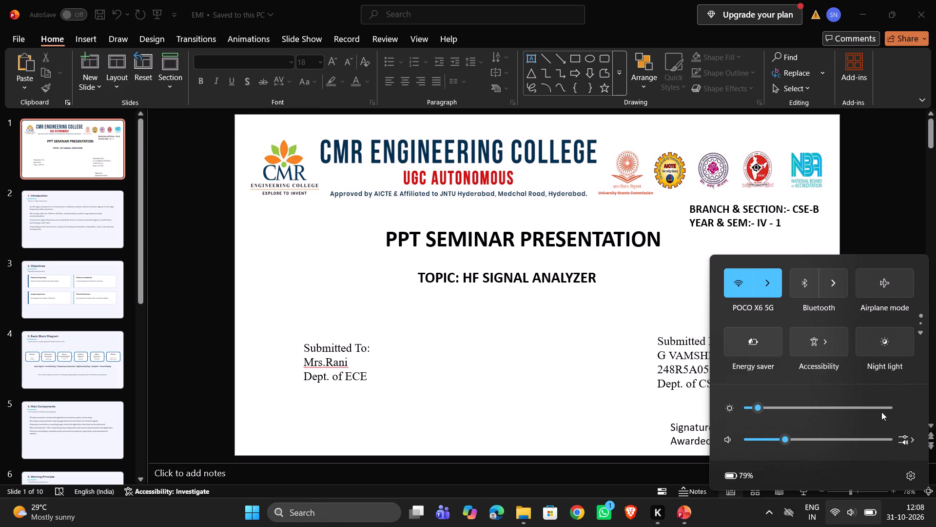
{"action": "left_click", "coordinate": [881, 412]}
{"action": "left_click", "coordinate": [603, 401]}
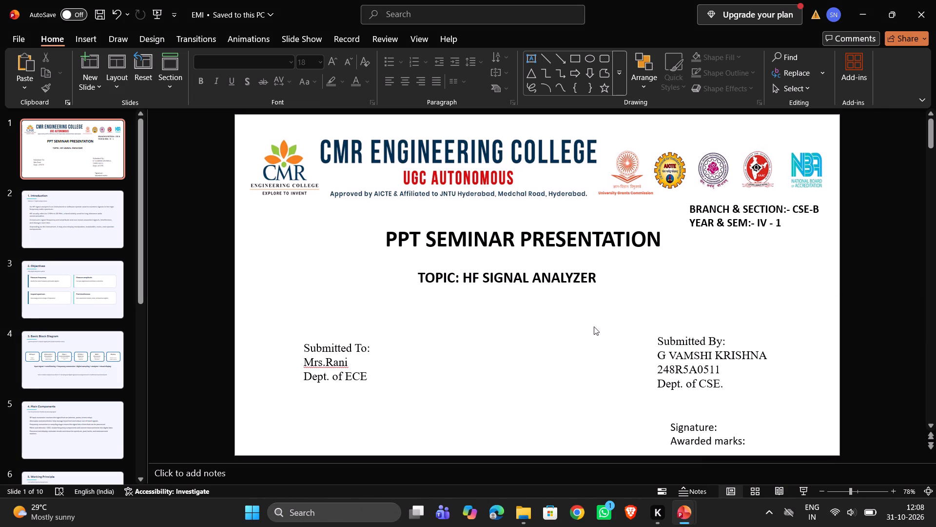
Save the EMI presentation.
{"action": "key", "text": "ctrl+s"}
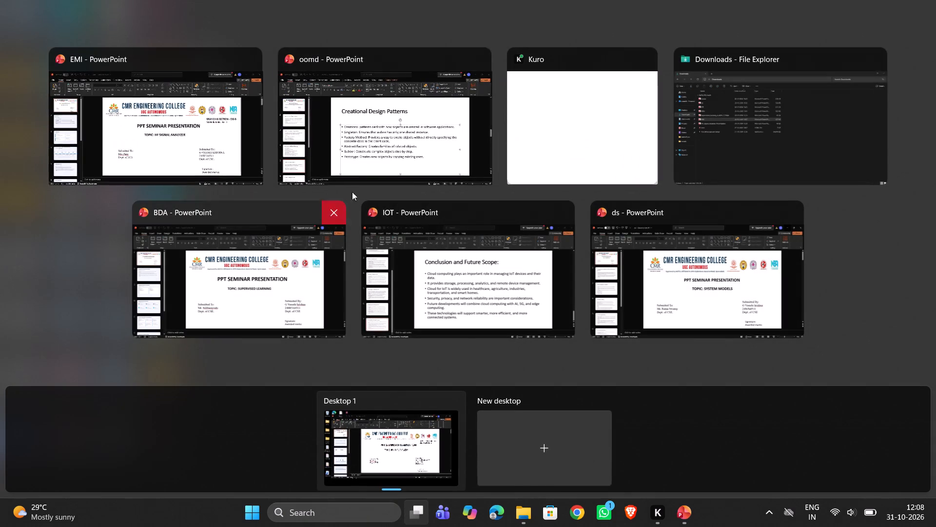
In the oomd presentation, paste the copied "BRANCH & SECTION:- CSE-B" and "YEAR & SEM:- IV - 1" lines into a new text box on the title slide.
{"action": "left_click", "coordinate": [361, 126]}
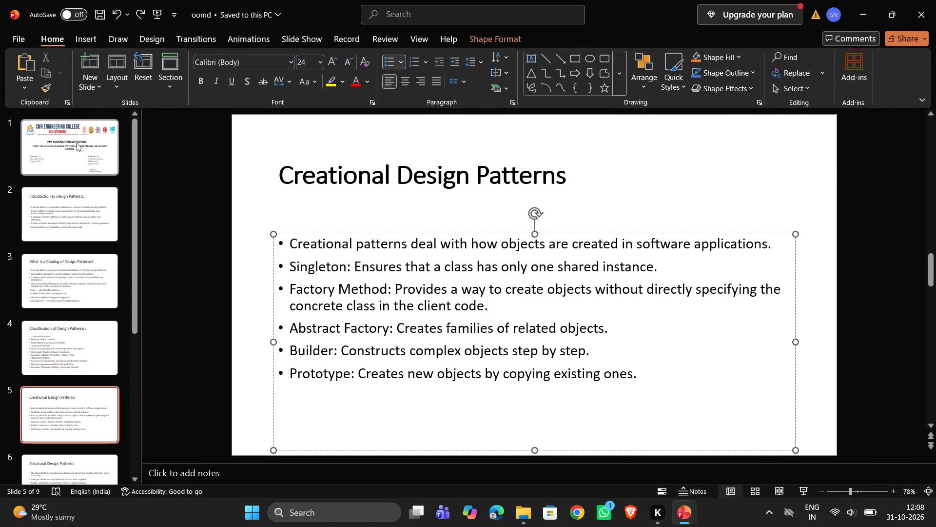
{"action": "left_click", "coordinate": [77, 143]}
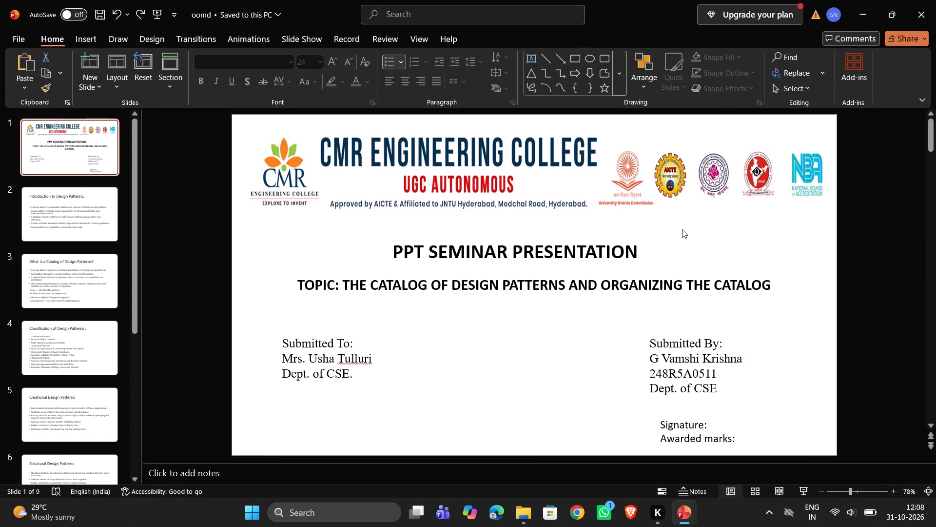
{"action": "double_click", "coordinate": [682, 229]}
{"action": "key", "text": "ctrl+v"}
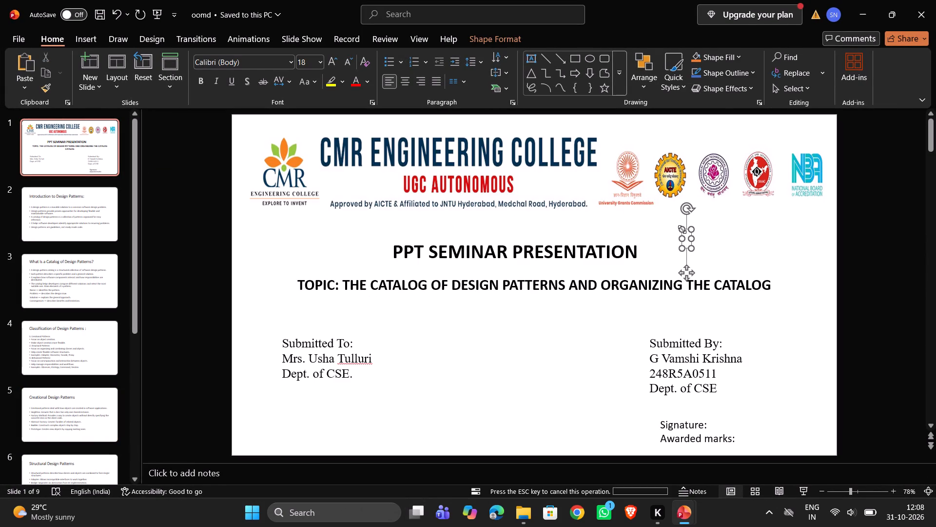
Move the pasted branch and year text box to just beneath the accreditation logos and save the oomd presentation.
{"action": "left_click_drag", "start_coordinate": [728, 229], "coordinate": [720, 215]}
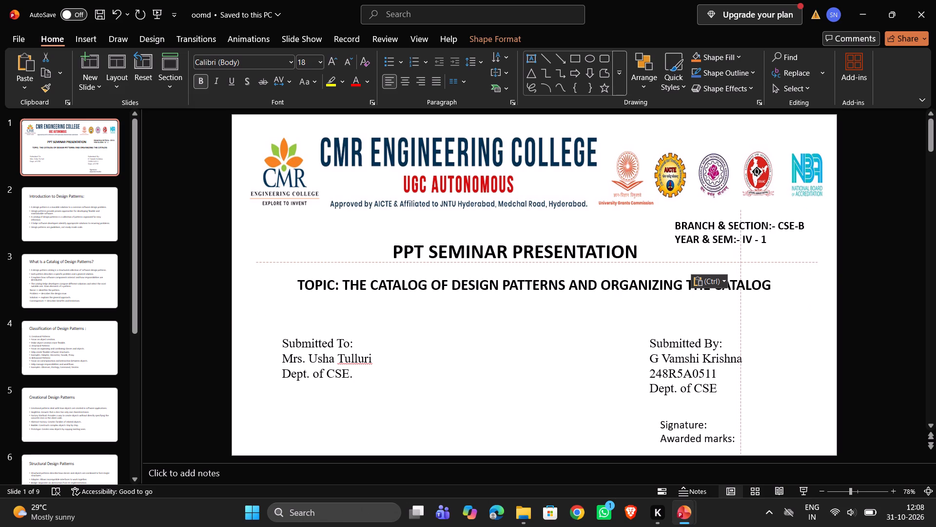
{"action": "left_click_drag", "start_coordinate": [720, 215], "coordinate": [721, 215]}
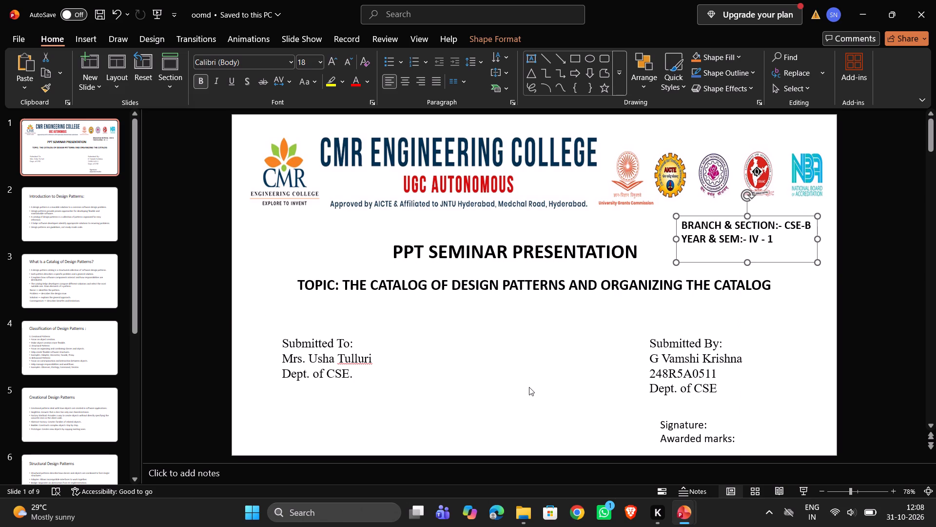
{"action": "left_click", "coordinate": [529, 387]}
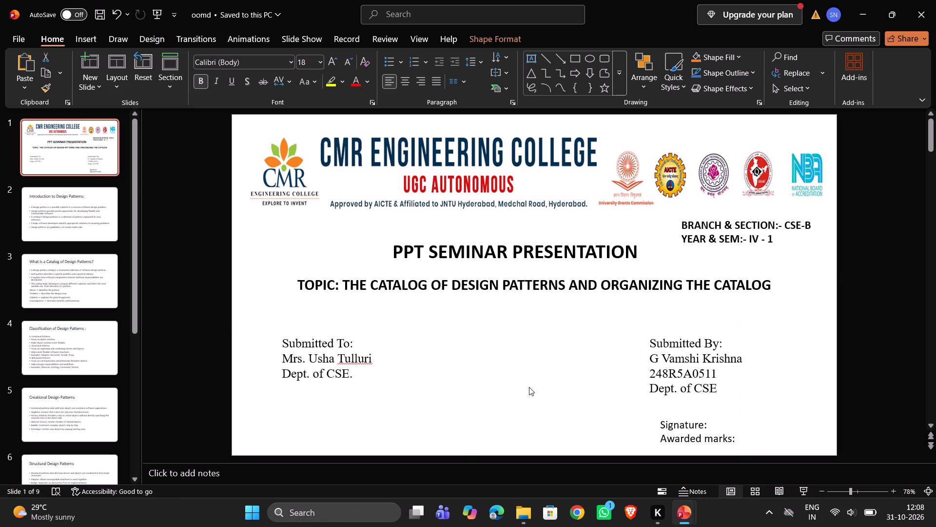
{"action": "key", "text": "ctrl+s"}
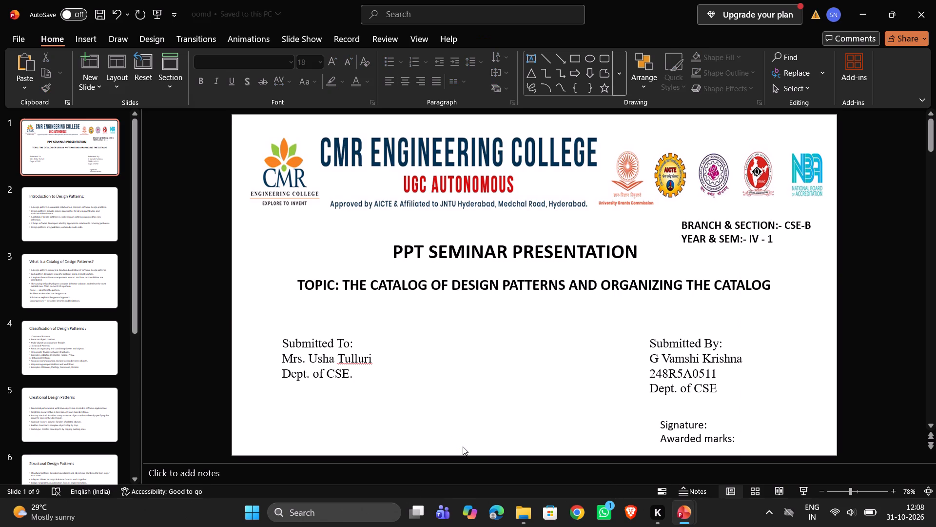
{"action": "double_click", "coordinate": [463, 446]}
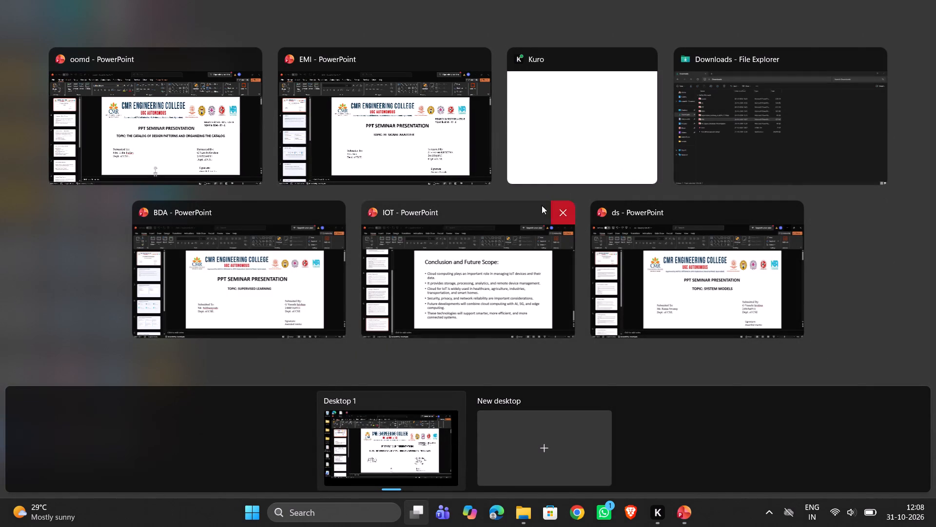
In the BDA presentation, paste the same branch, section, year and semester lines into a new text box beside the title slide's main heading.
{"action": "left_click", "coordinate": [245, 257]}
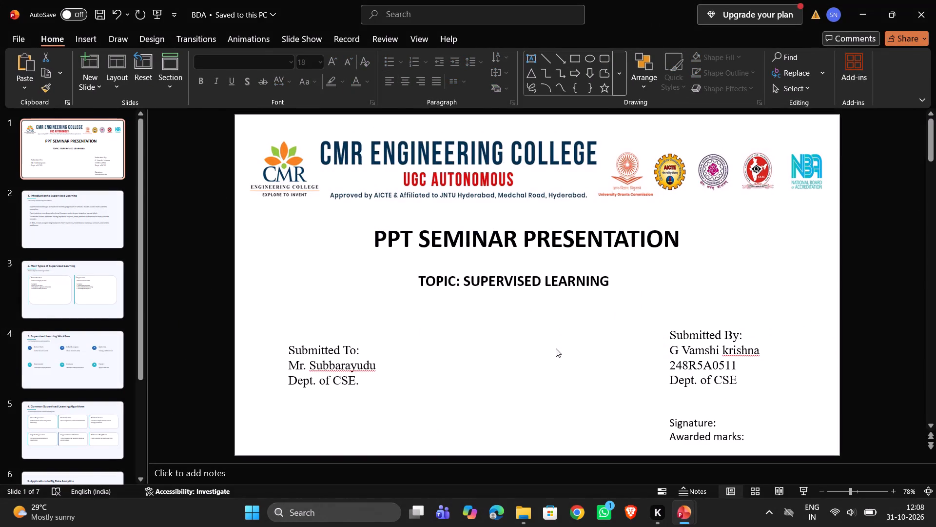
{"action": "double_click", "coordinate": [713, 222]}
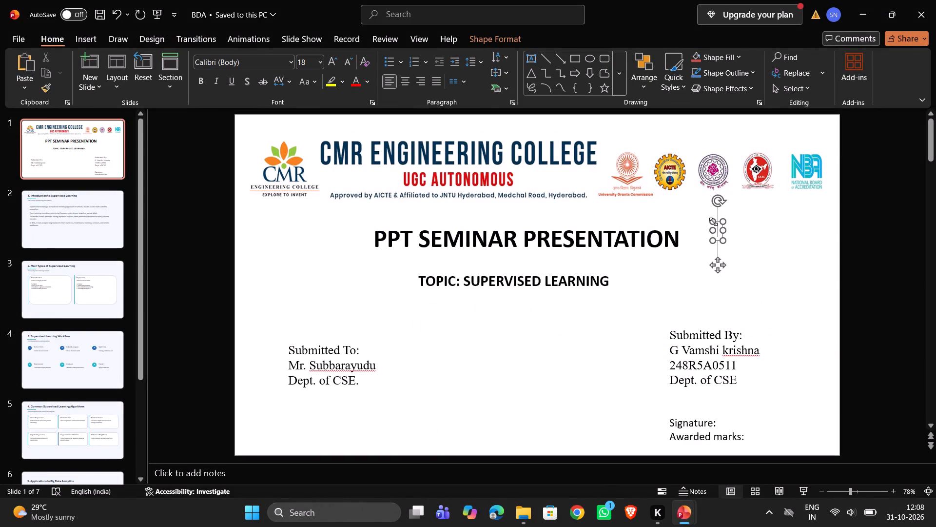
{"action": "key", "text": "ctrl+v"}
{"action": "left_click", "coordinate": [713, 222]}
{"action": "left_click", "coordinate": [713, 222]}
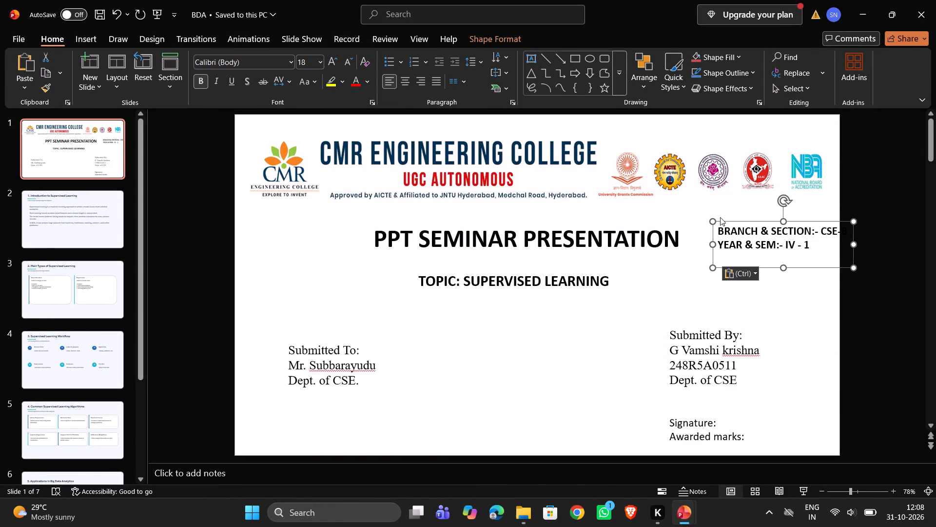
Move BDA's branch and year text box up to just beneath the accreditation logos, within the slide edge, and save the presentation.
{"action": "left_click_drag", "start_coordinate": [758, 219], "coordinate": [739, 202]}
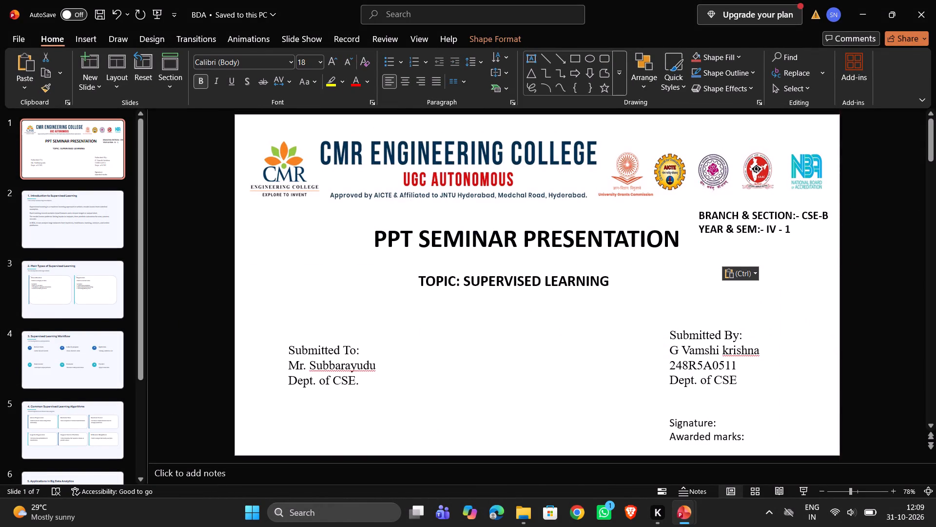
{"action": "left_click_drag", "start_coordinate": [739, 202], "coordinate": [738, 201]}
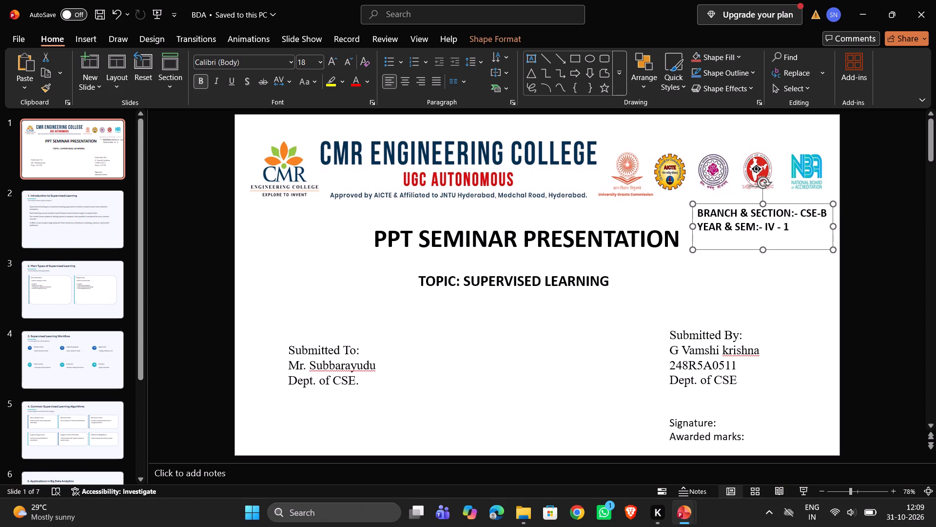
{"action": "left_click", "coordinate": [603, 345]}
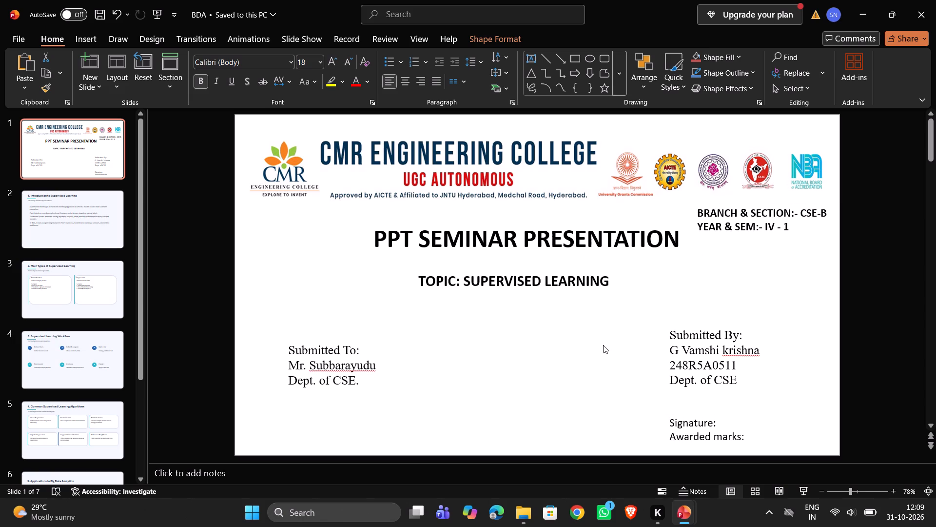
{"action": "key", "text": "ctrl+s"}
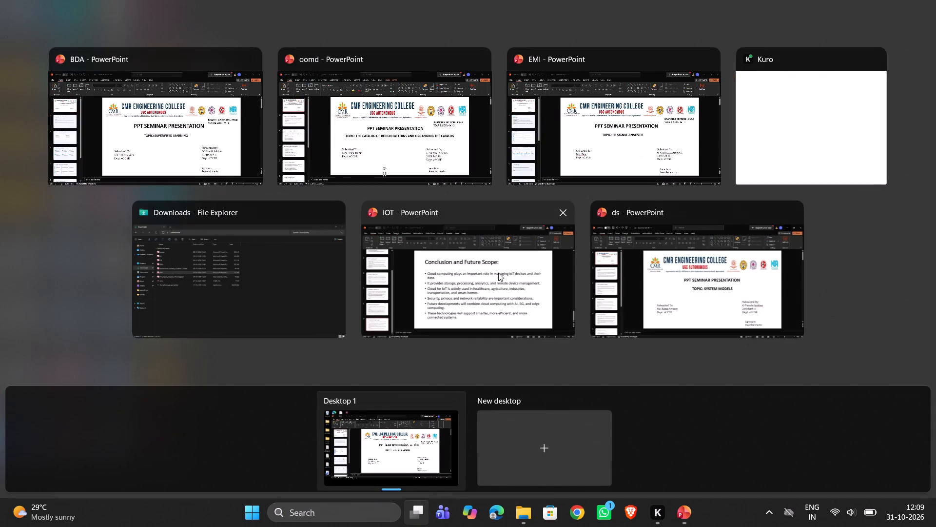
In the IOT presentation, paste the same branch, section, year and semester lines into a new text box on the title slide.
{"action": "left_click", "coordinate": [454, 259]}
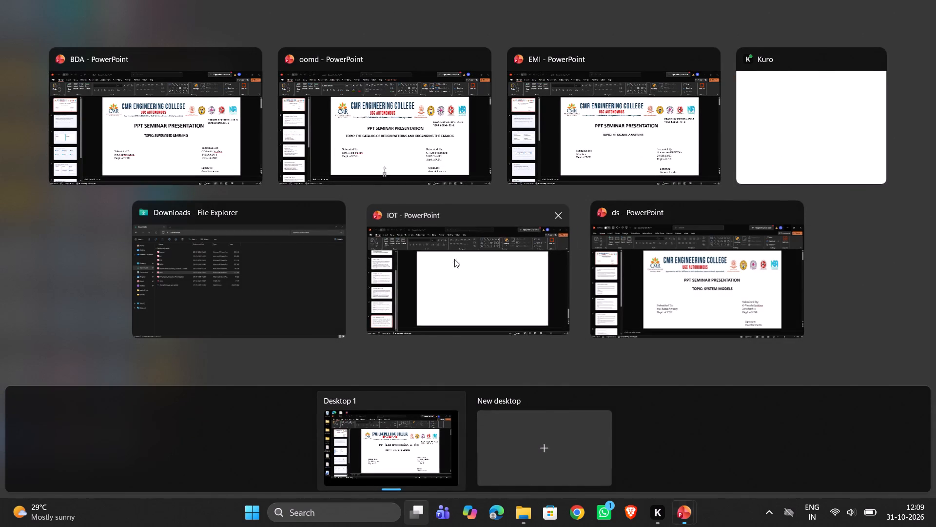
{"action": "scroll", "coordinate": [39, 199], "scroll_direction": "up", "scroll_amount": 6}
{"action": "left_click", "coordinate": [82, 160]}
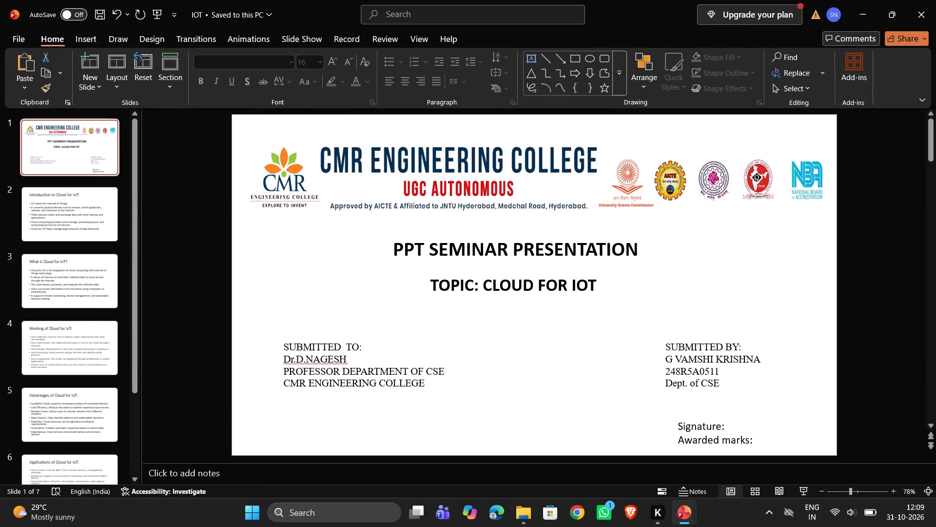
{"action": "double_click", "coordinate": [683, 234]}
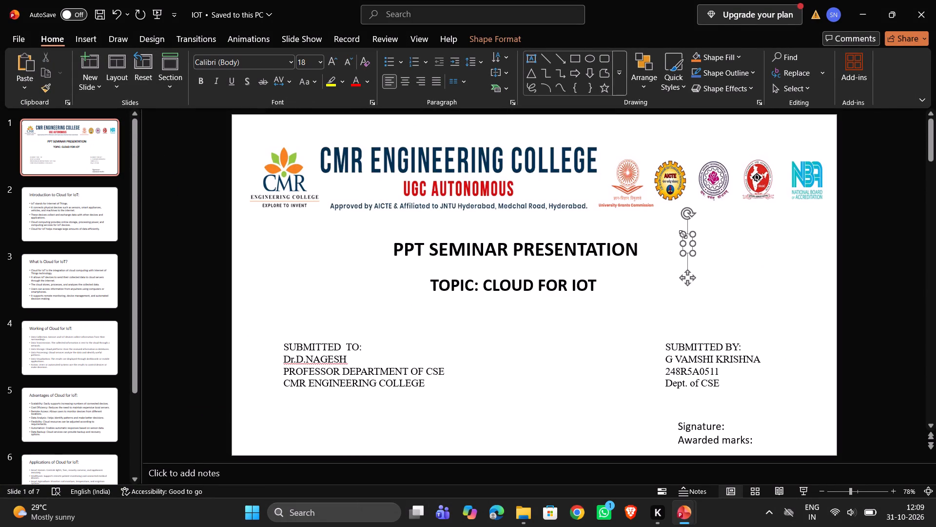
{"action": "key", "text": "ctrl+v"}
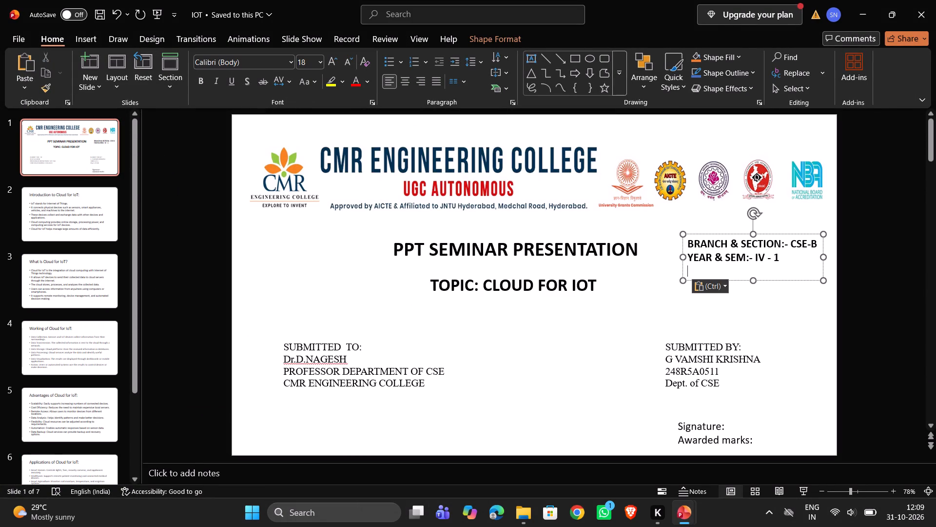
Move IOT's branch and year text box up to just beneath the accreditation logos and save the presentation.
{"action": "left_click_drag", "start_coordinate": [734, 236], "coordinate": [729, 216]}
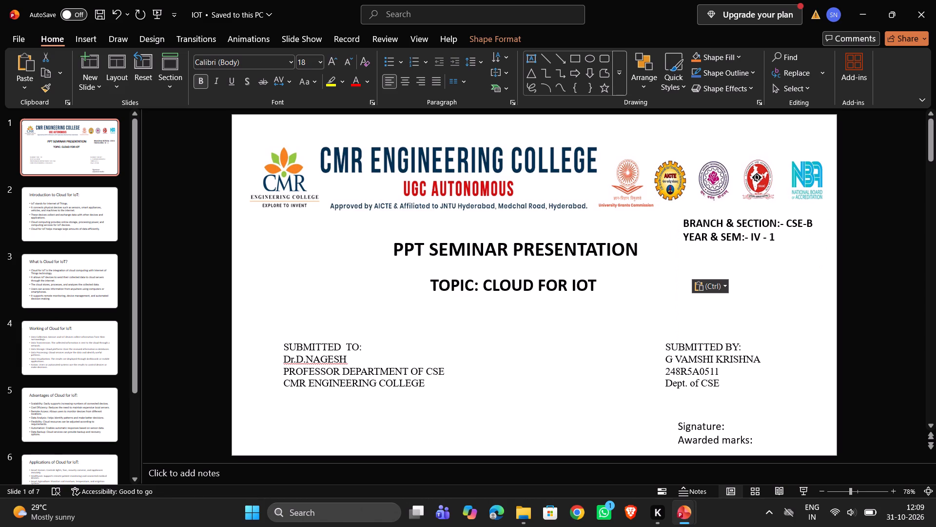
{"action": "left_click_drag", "start_coordinate": [729, 216], "coordinate": [729, 214]}
{"action": "left_click", "coordinate": [568, 364]}
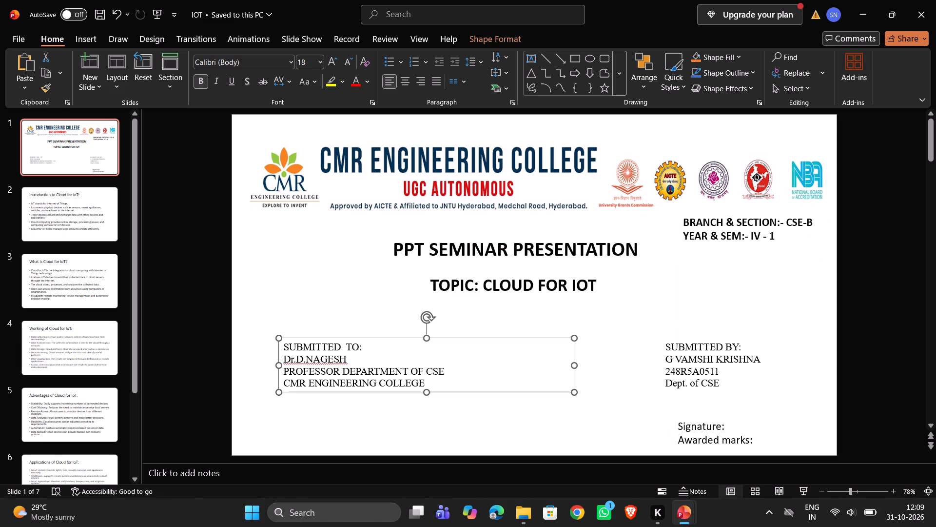
{"action": "key", "text": "ctrl+s"}
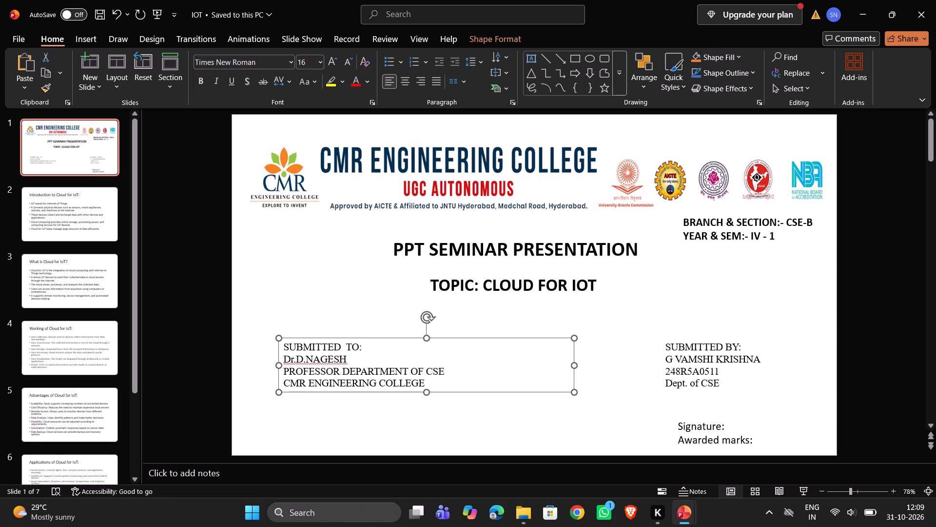
In the ds presentation, paste the same branch, section, year and semester lines into a new text box beside the title slide's main heading.
{"action": "key", "text": "alt+Tab"}
{"action": "key", "text": "alt+Tab"}
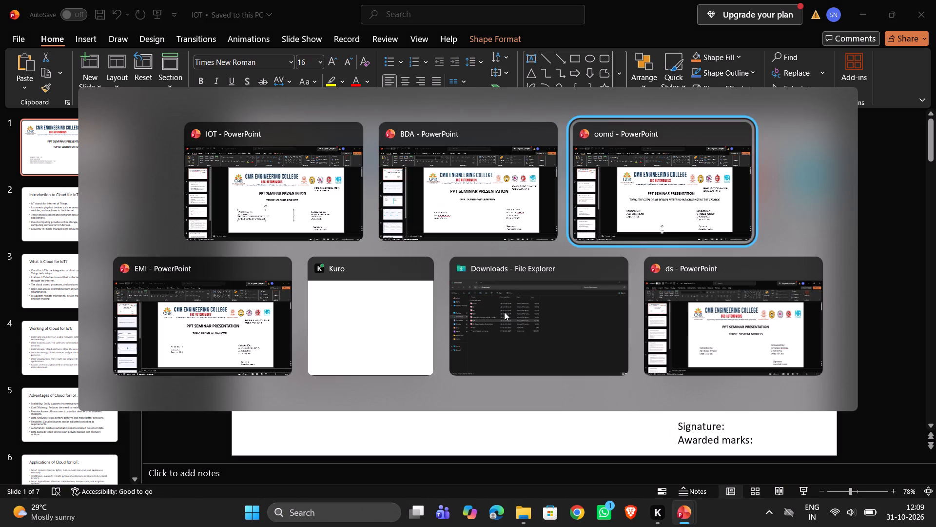
{"action": "key", "text": "alt+Tab"}
{"action": "key", "text": "alt+Tab"}
{"action": "key", "text": "alt+Tab"}
{"action": "key", "text": "alt+Tab"}
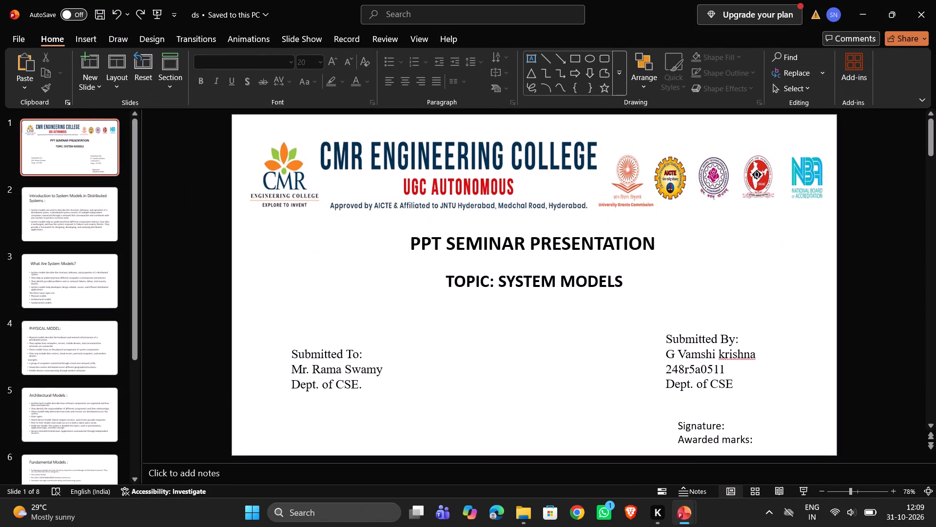
{"action": "double_click", "coordinate": [700, 227]}
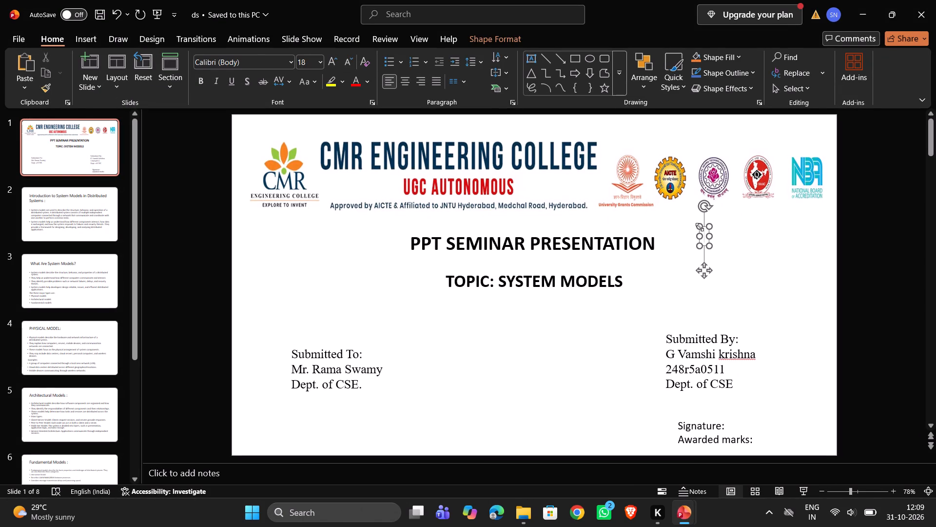
{"action": "key", "text": "ctrl+v"}
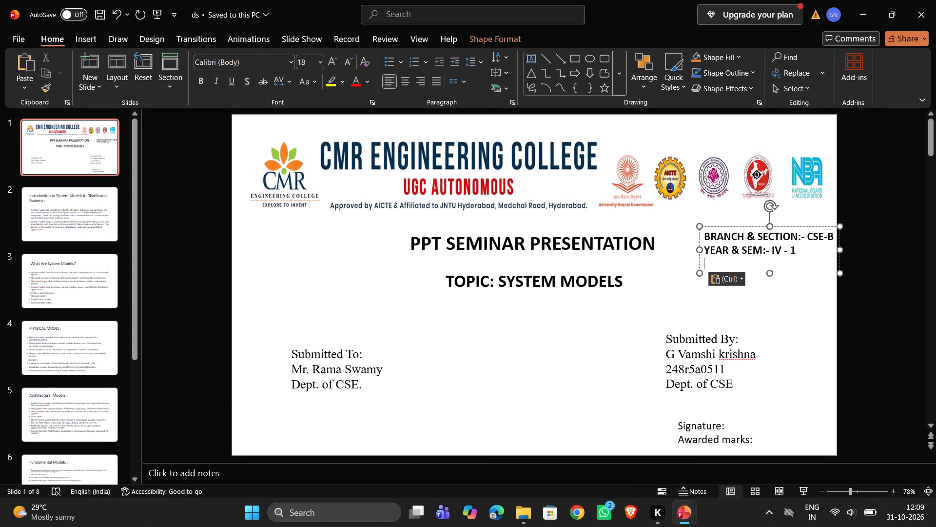
Move ds's branch and year text box up to just beneath the accreditation logos, within the slide edge, and save the presentation.
{"action": "left_click_drag", "start_coordinate": [737, 224], "coordinate": [722, 212]}
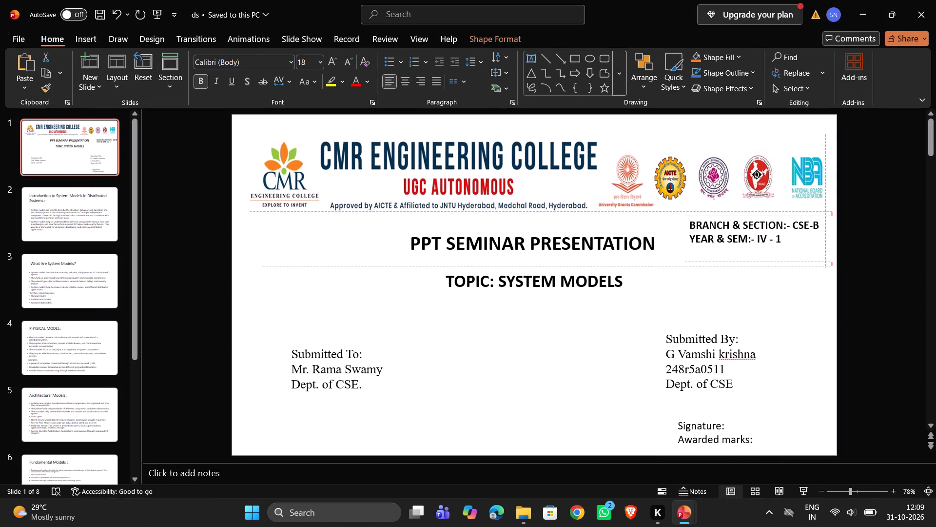
{"action": "left_click", "coordinate": [522, 371]}
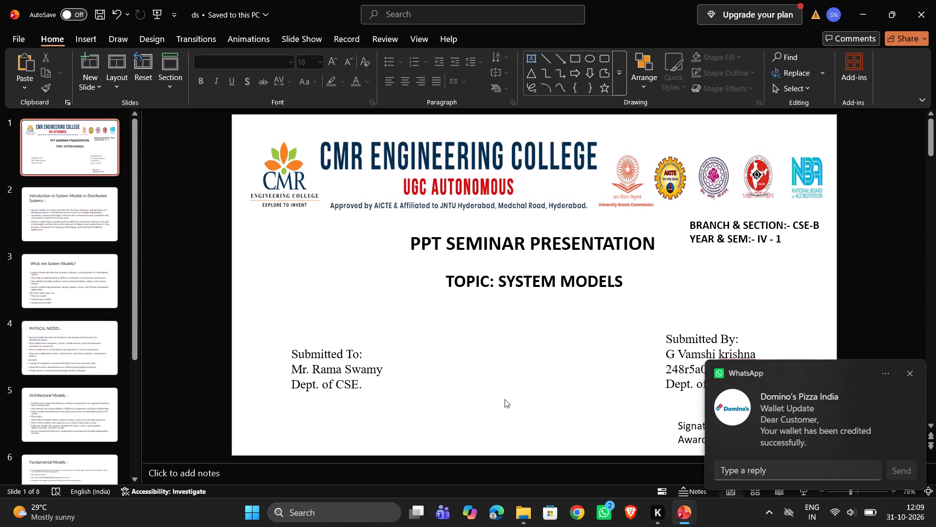
{"action": "key", "text": "ctrl+s"}
{"action": "left_click", "coordinate": [436, 371]}
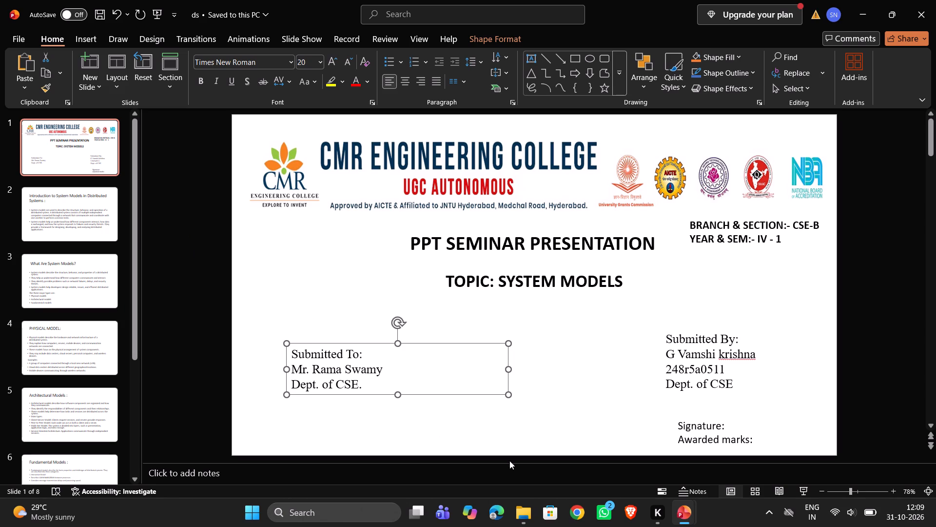
Switch to WhatsApp.
{"action": "left_click", "coordinate": [597, 515]}
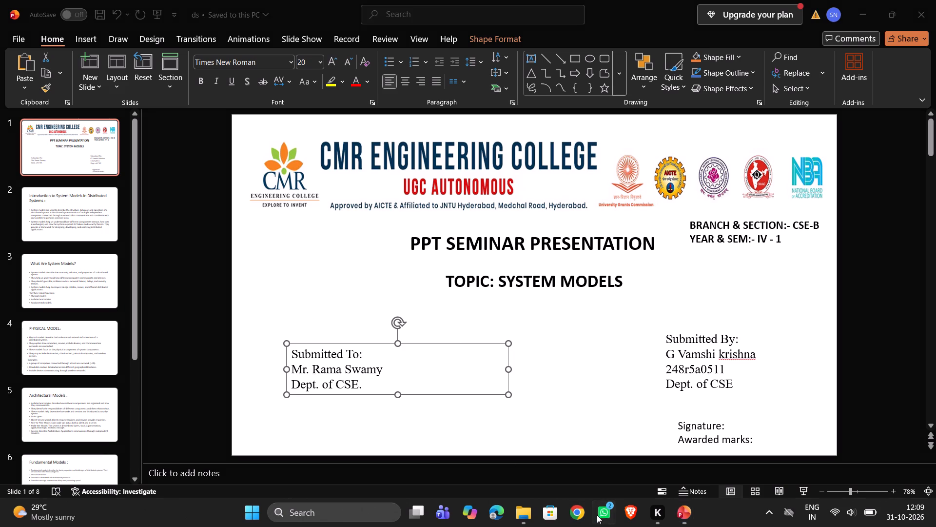
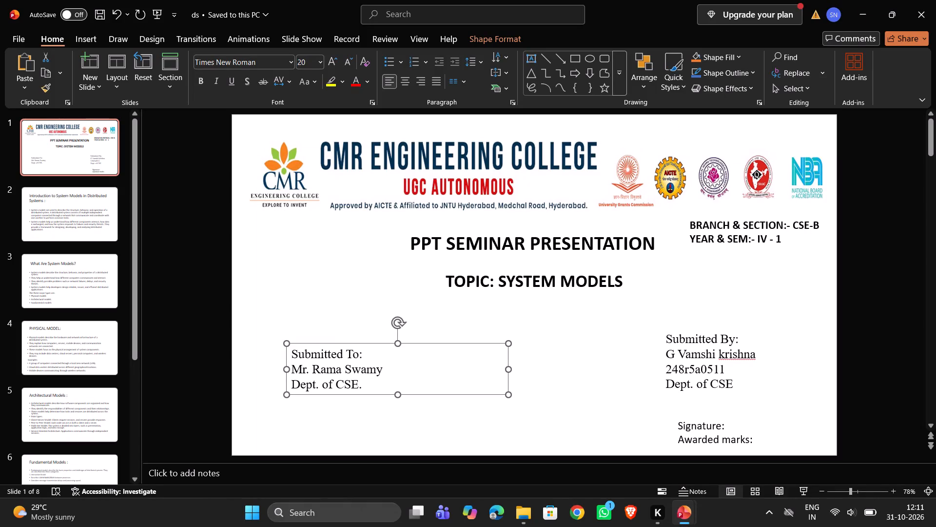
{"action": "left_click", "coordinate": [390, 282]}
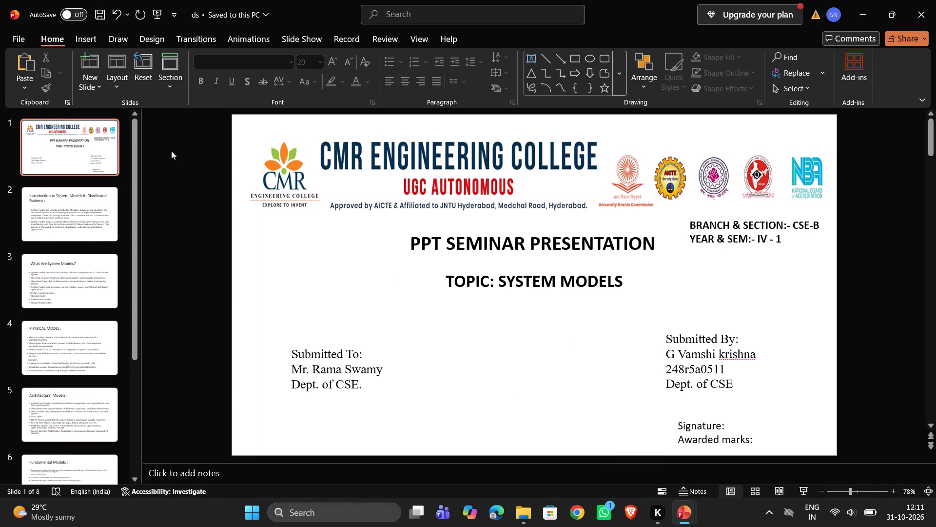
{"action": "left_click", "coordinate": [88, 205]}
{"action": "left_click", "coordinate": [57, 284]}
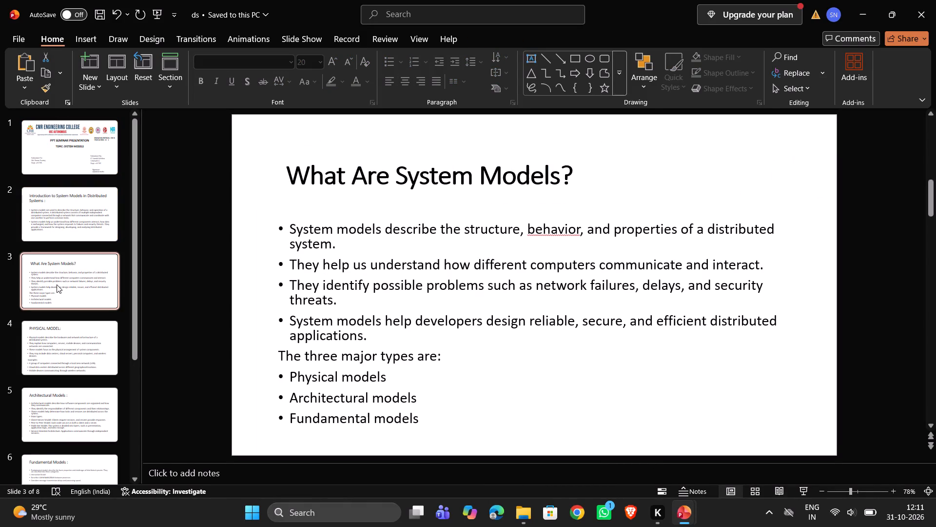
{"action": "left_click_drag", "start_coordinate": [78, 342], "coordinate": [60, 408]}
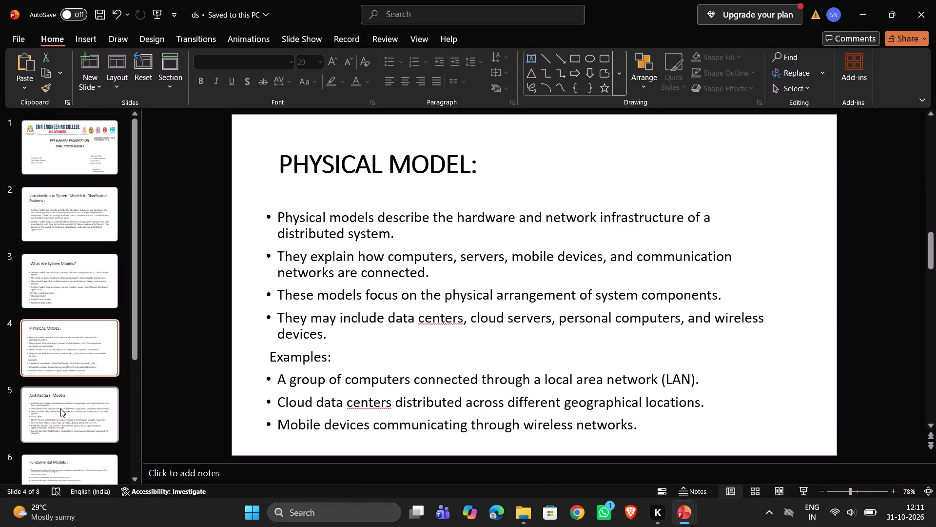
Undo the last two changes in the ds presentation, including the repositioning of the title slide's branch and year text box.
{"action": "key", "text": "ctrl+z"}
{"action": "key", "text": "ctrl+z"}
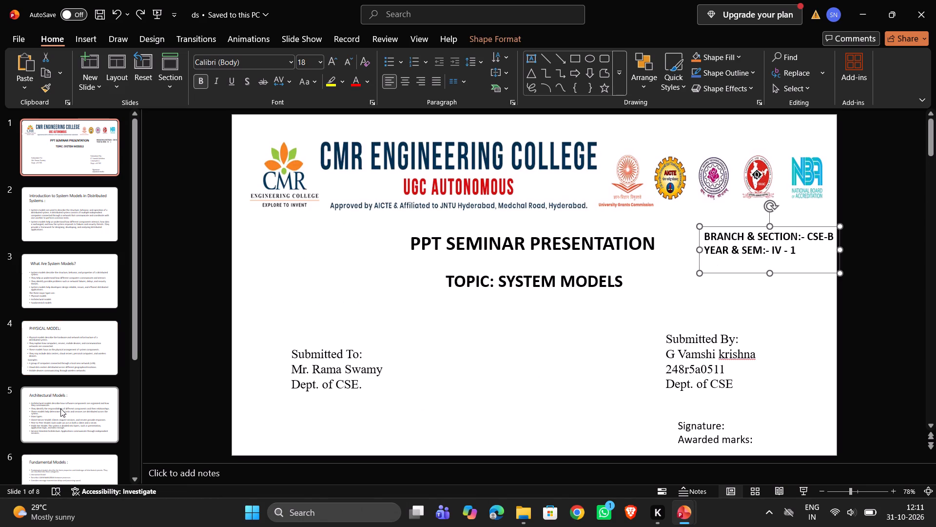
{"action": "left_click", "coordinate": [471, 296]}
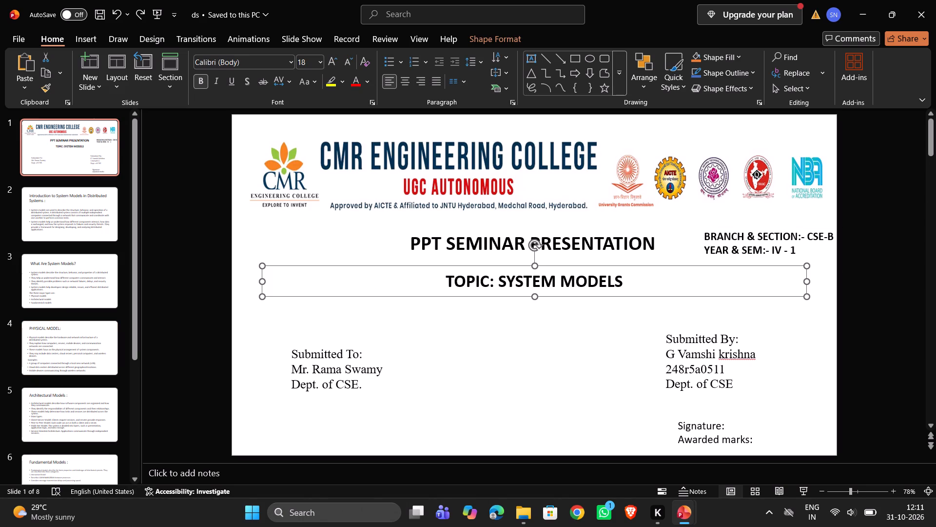
Close the ds presentation.
{"action": "left_click", "coordinate": [933, 1]}
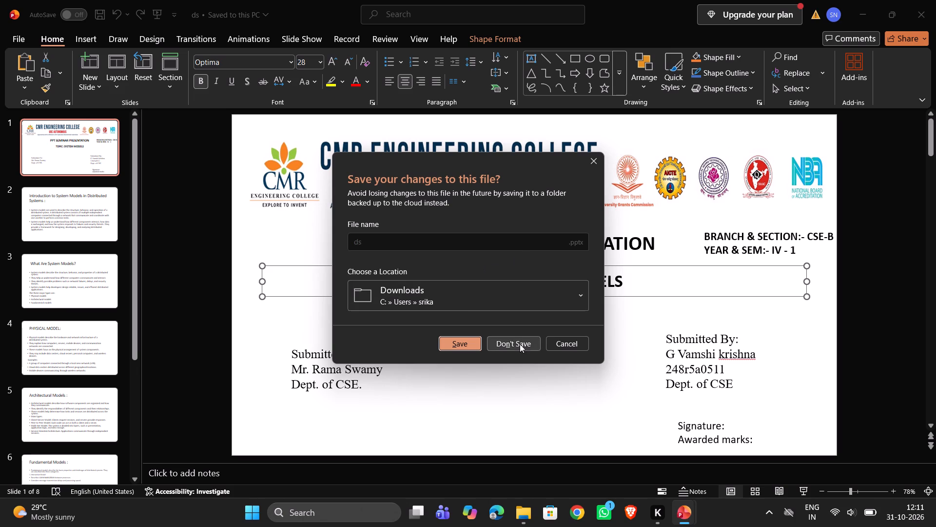
Close the ds, IOT, BDA, oomd and EMI presentations, discarding the unsaved changes in ds and oomd.
{"action": "left_click", "coordinate": [520, 342]}
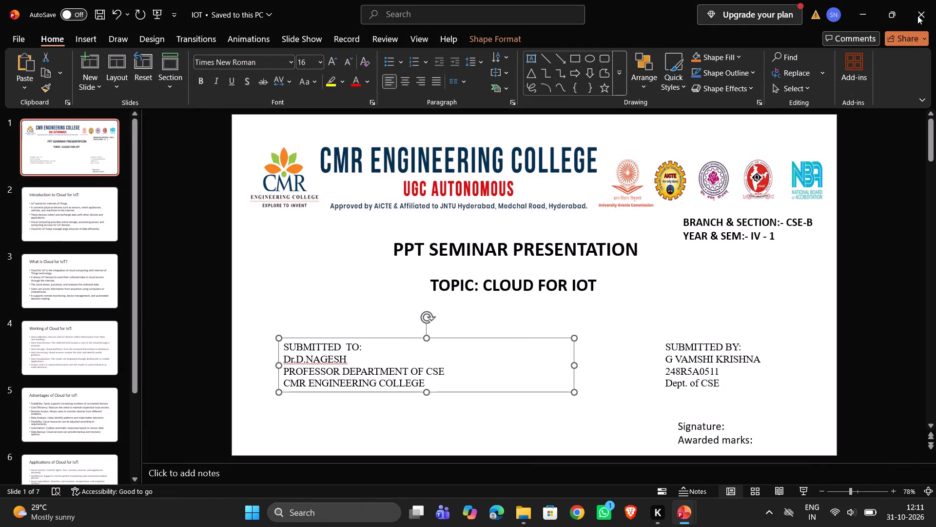
{"action": "left_click", "coordinate": [917, 16]}
{"action": "left_click", "coordinate": [932, 5]}
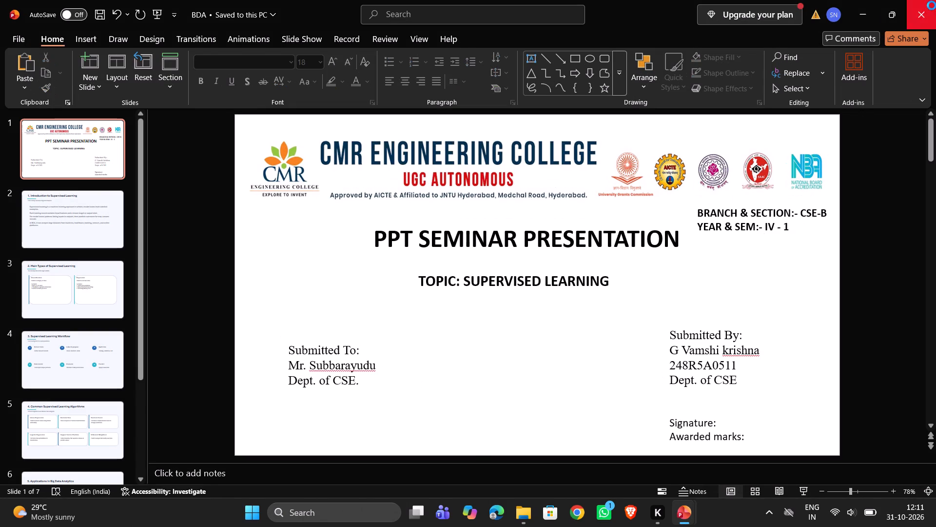
{"action": "left_click", "coordinate": [932, 5]}
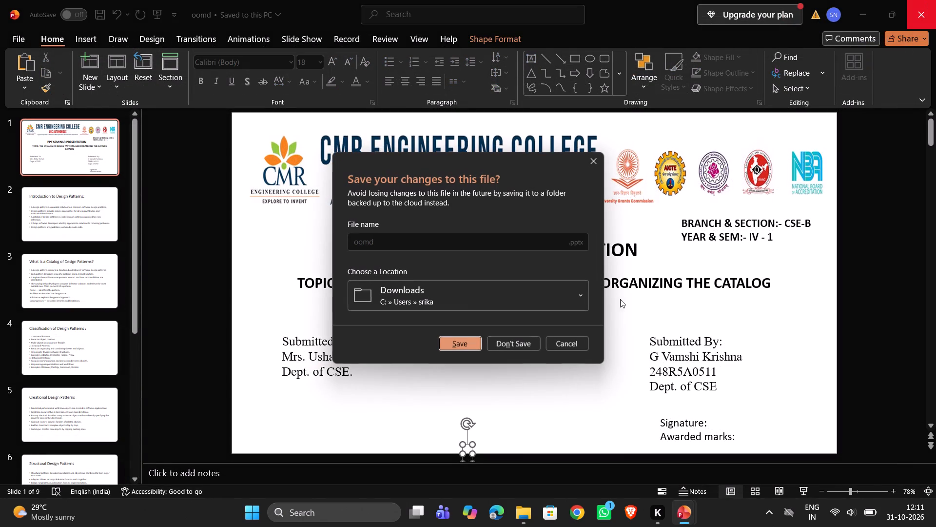
{"action": "left_click", "coordinate": [512, 342]}
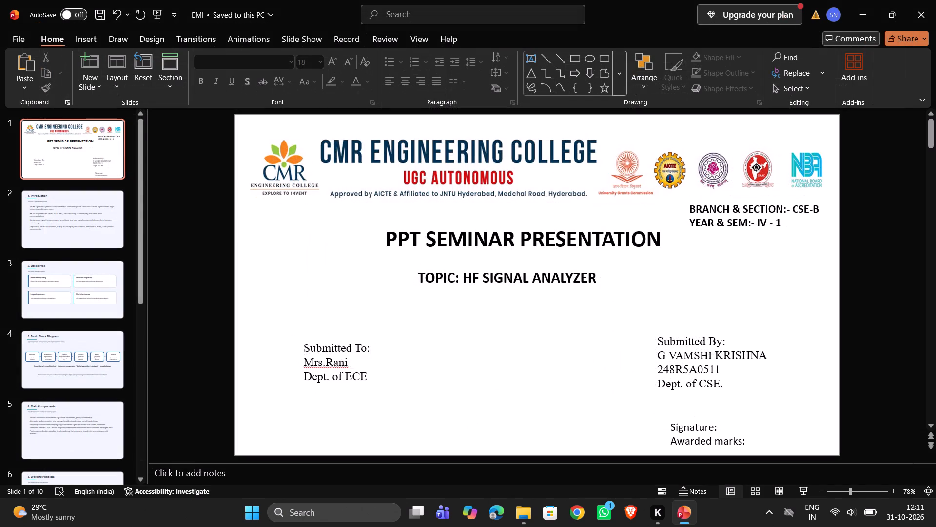
{"action": "left_click", "coordinate": [924, 4]}
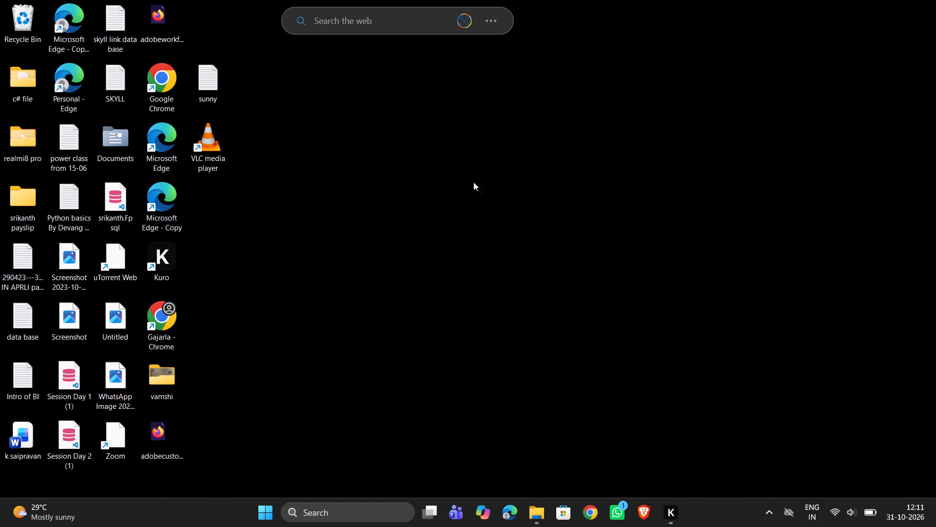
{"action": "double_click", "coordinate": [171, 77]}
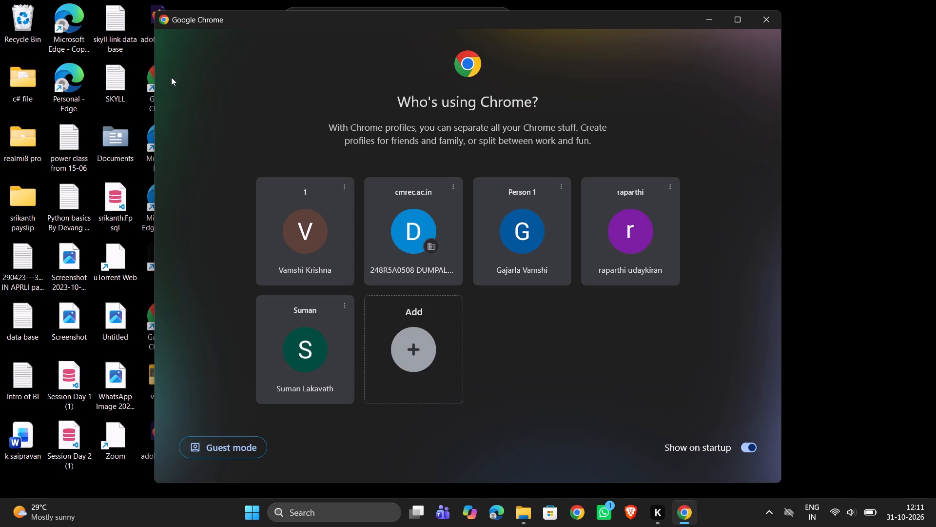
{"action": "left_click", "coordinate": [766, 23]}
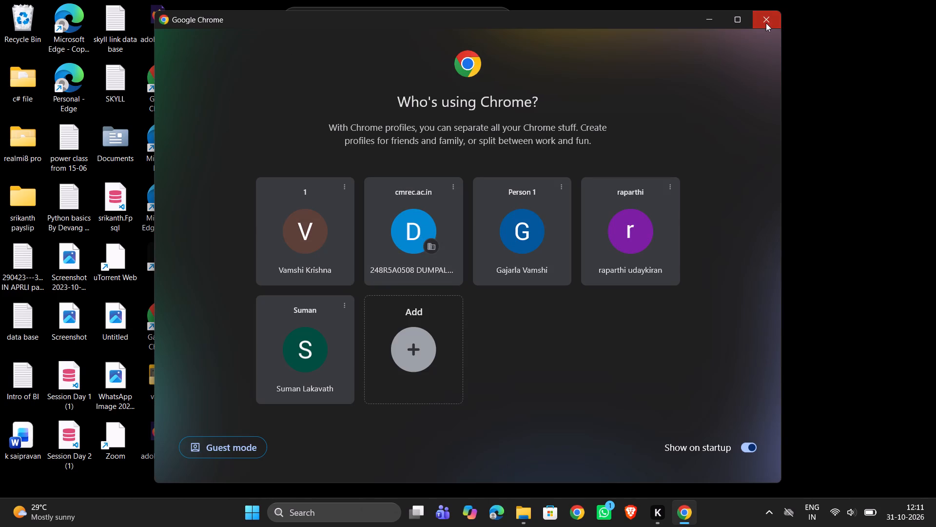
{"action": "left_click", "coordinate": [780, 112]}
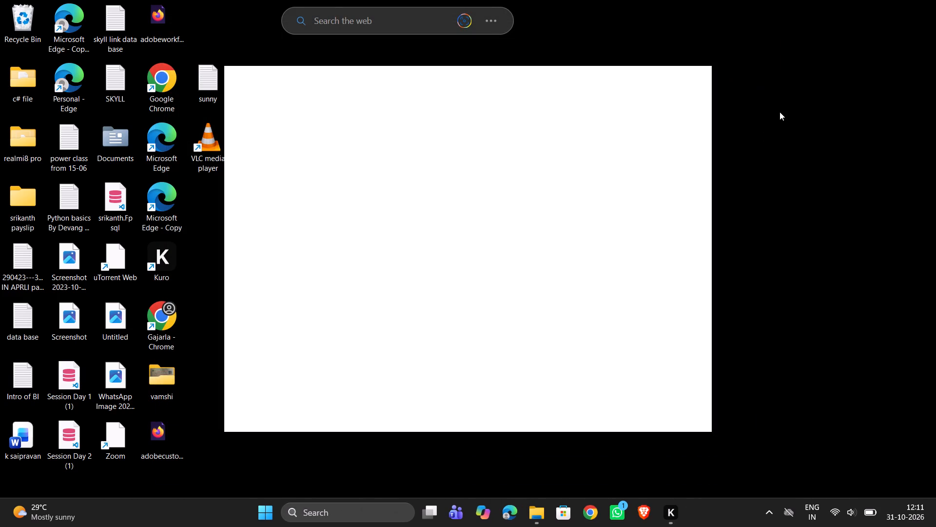
Open Chrome from the desktop shortcut that carries a user profile and search Google for YT.
{"action": "double_click", "coordinate": [159, 322]}
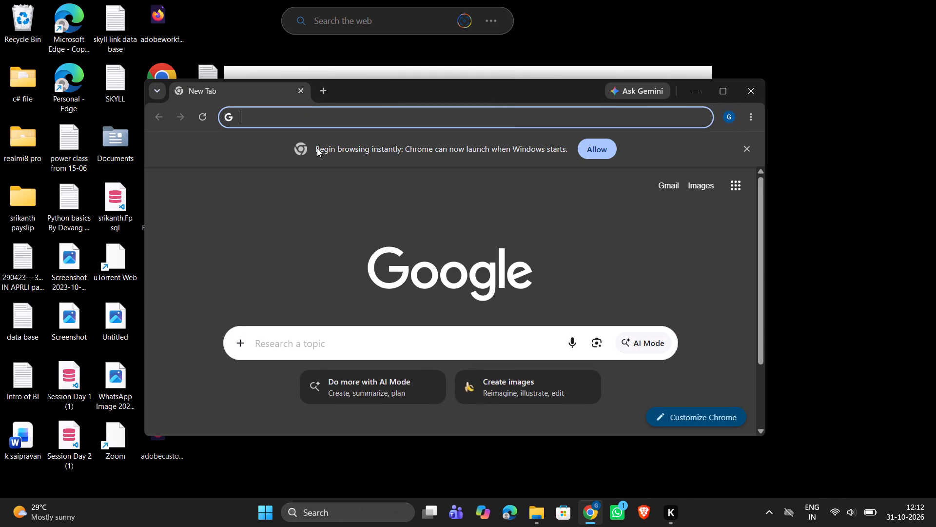
{"action": "type", "text": "YT"}
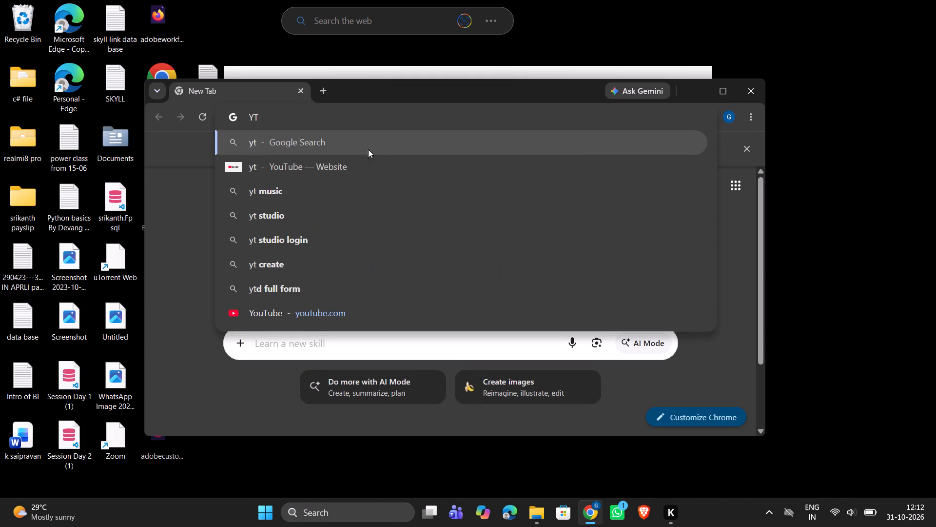
{"action": "key", "text": "Return"}
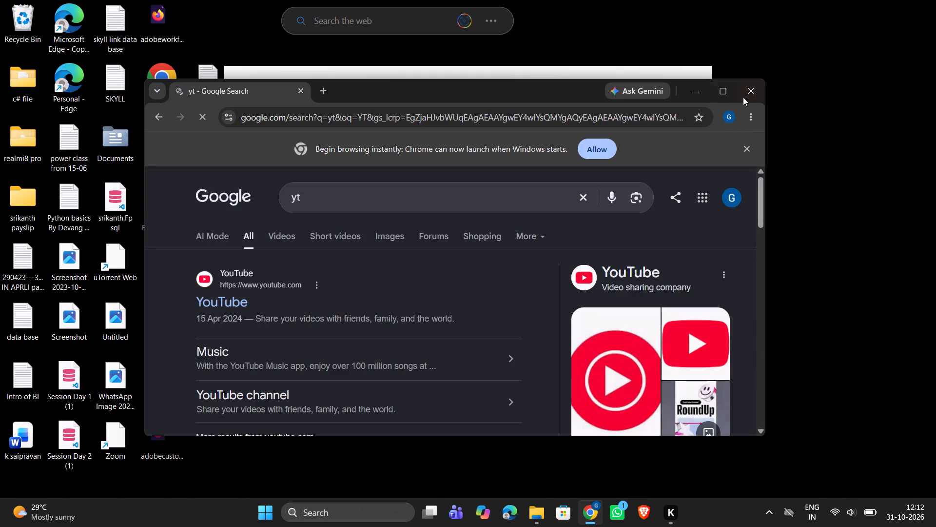